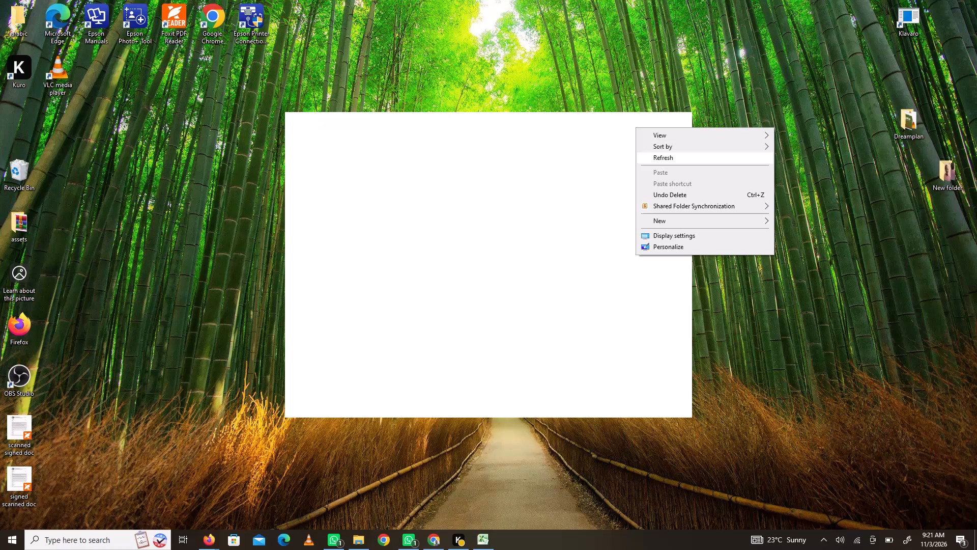
Refresh the desktop, open the mr fred folder and move its window to the desktop's upper-left corner.
left_click(735, 157)
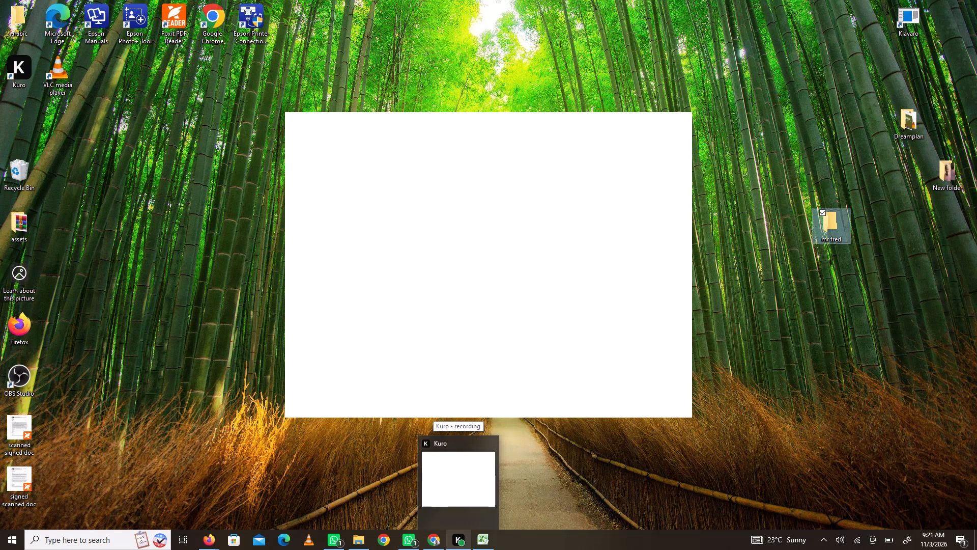
double_click(834, 234)
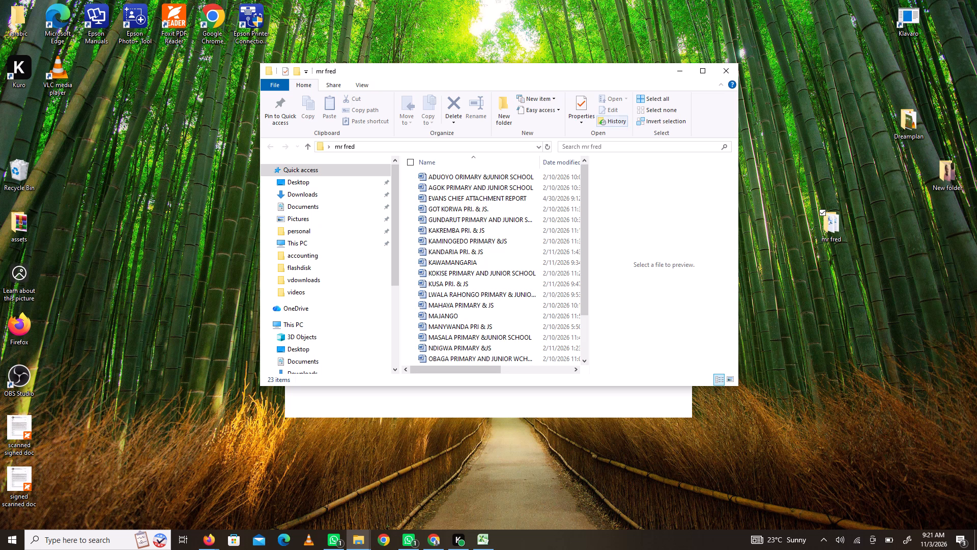
left_click_drag(604, 68, 562, 81)
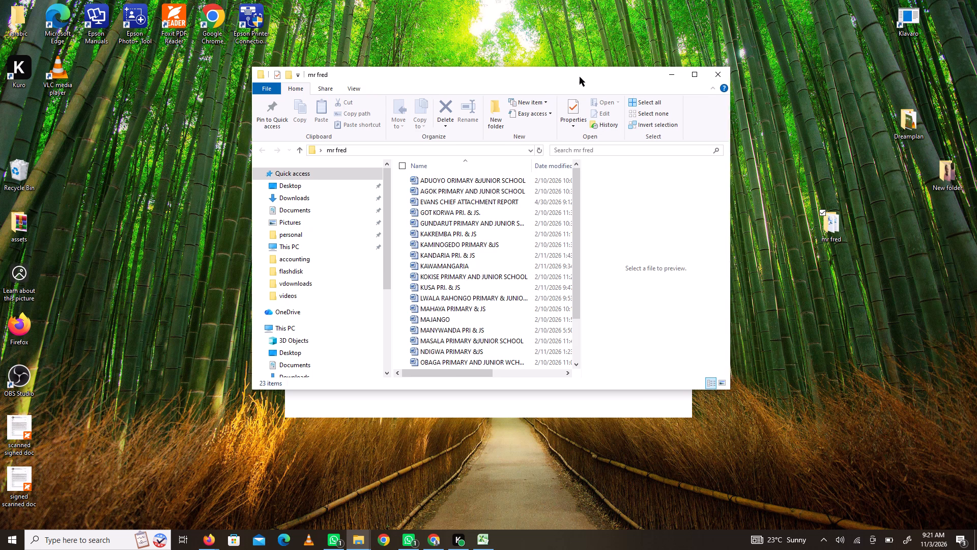
left_click_drag(562, 81, 407, 53)
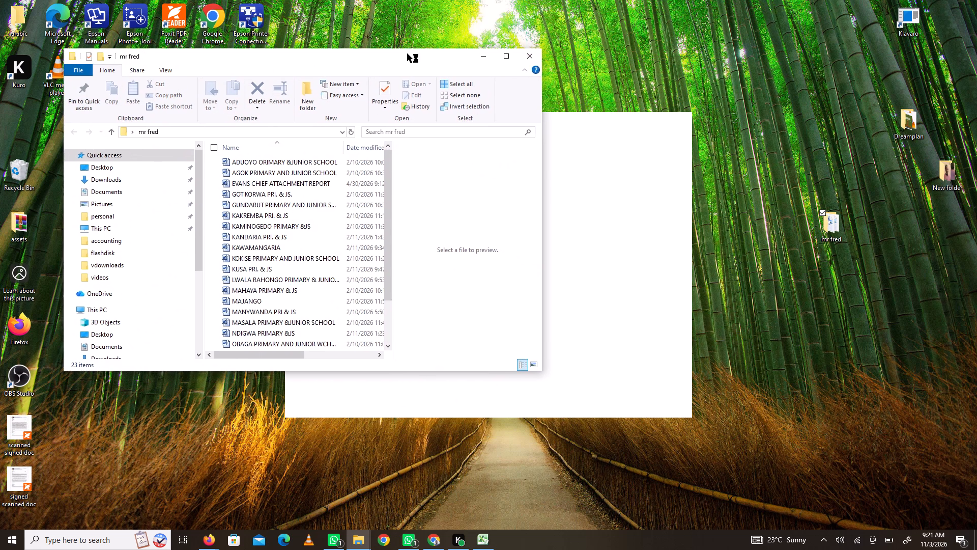
left_click_drag(407, 53, 352, 8)
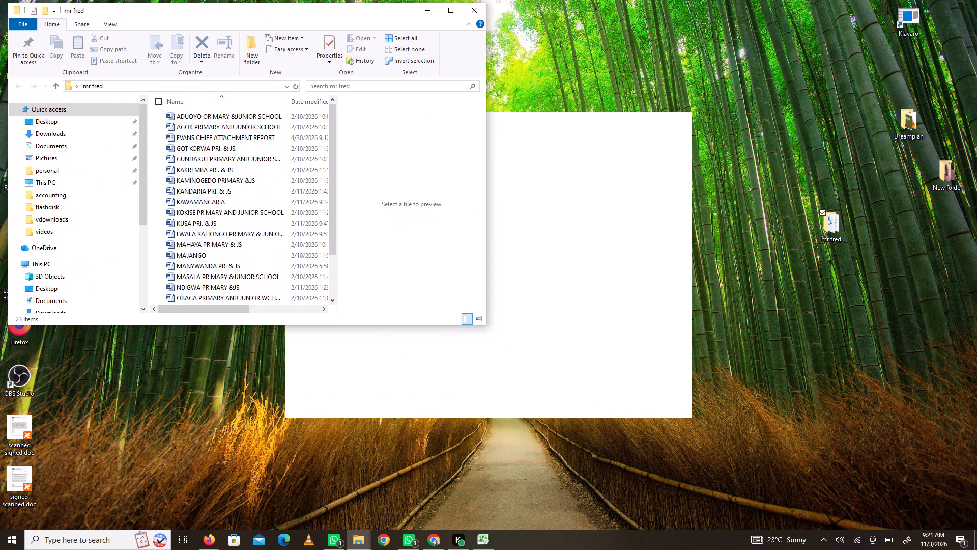
Switch to the recovered Book1 workbook in Excel and place its window beside the mr fred folder window.
left_click(487, 541)
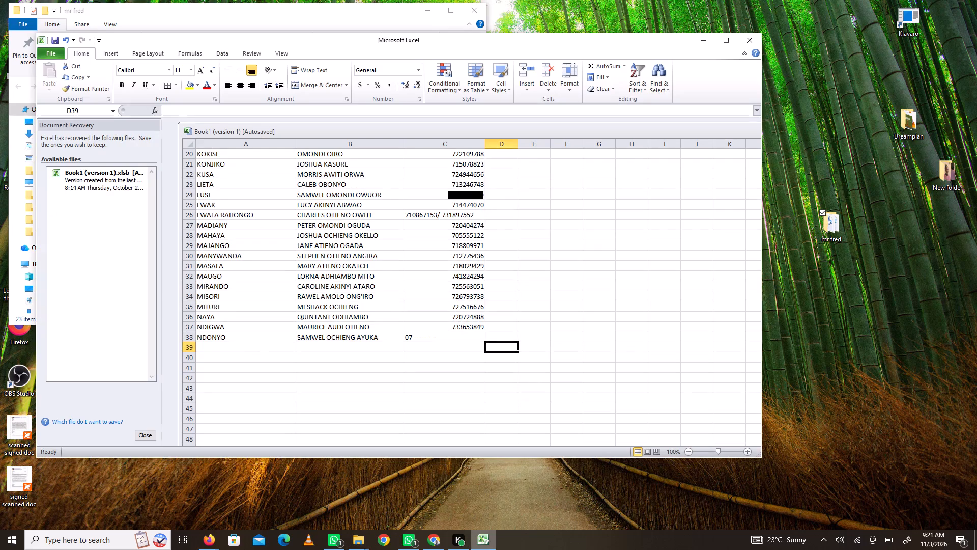
key("ctrl+Right")
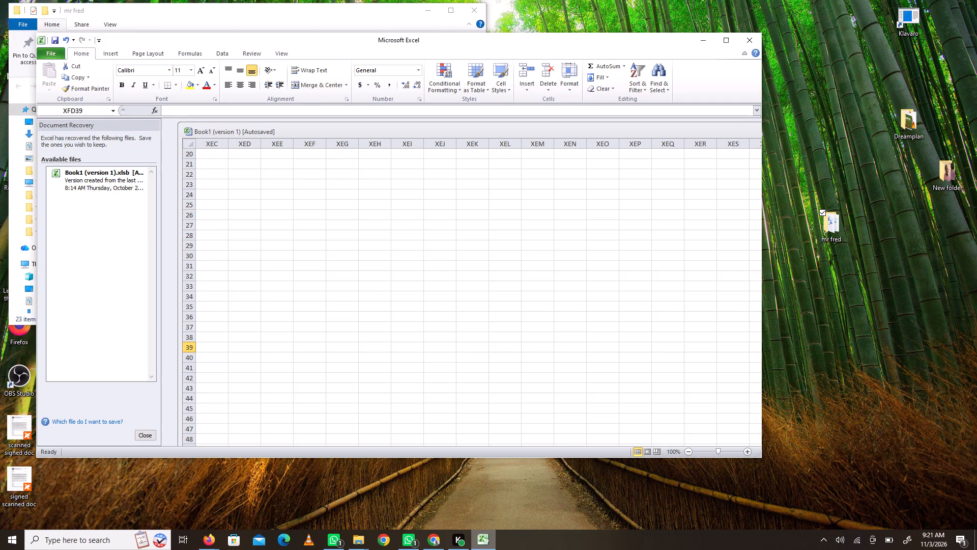
key("ctrl+Left")
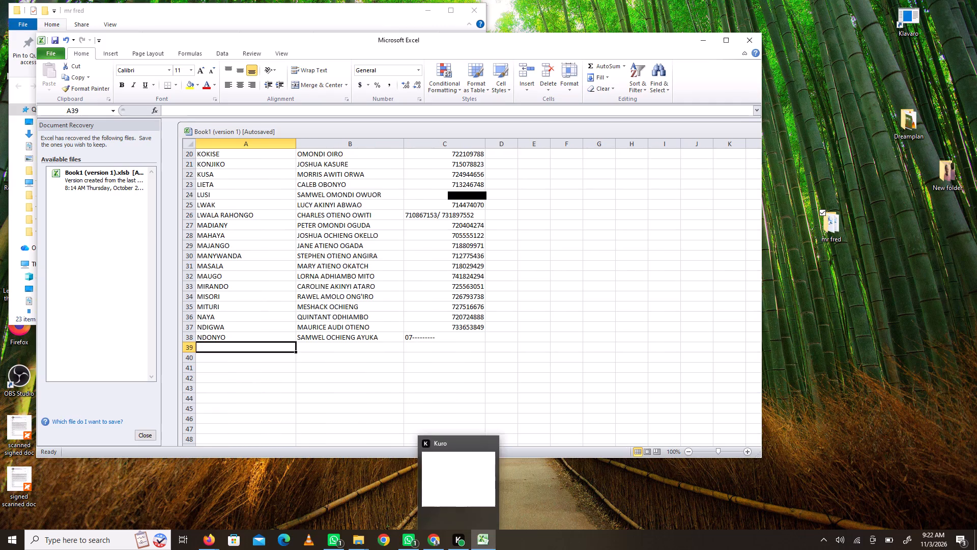
left_click_drag(560, 42, 728, 9)
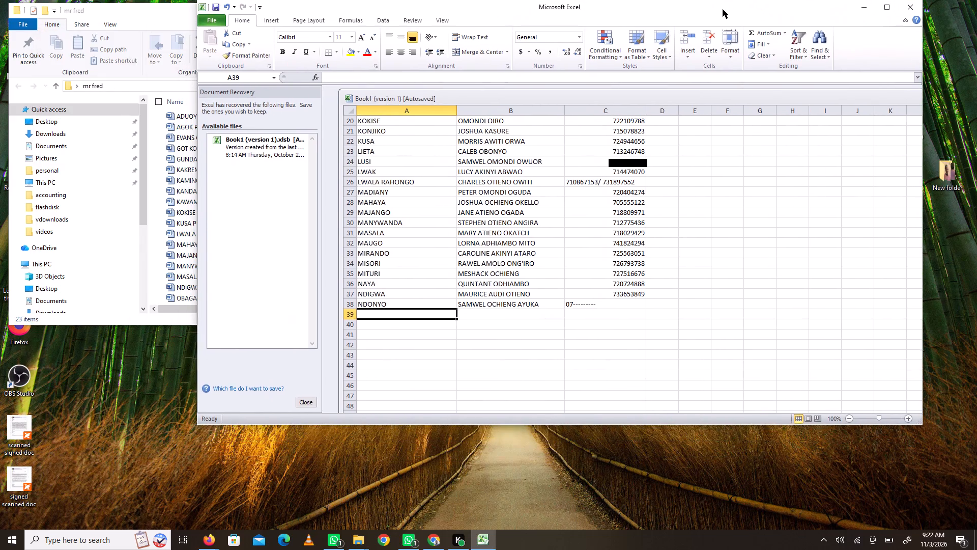
left_click_drag(728, 9, 758, 18)
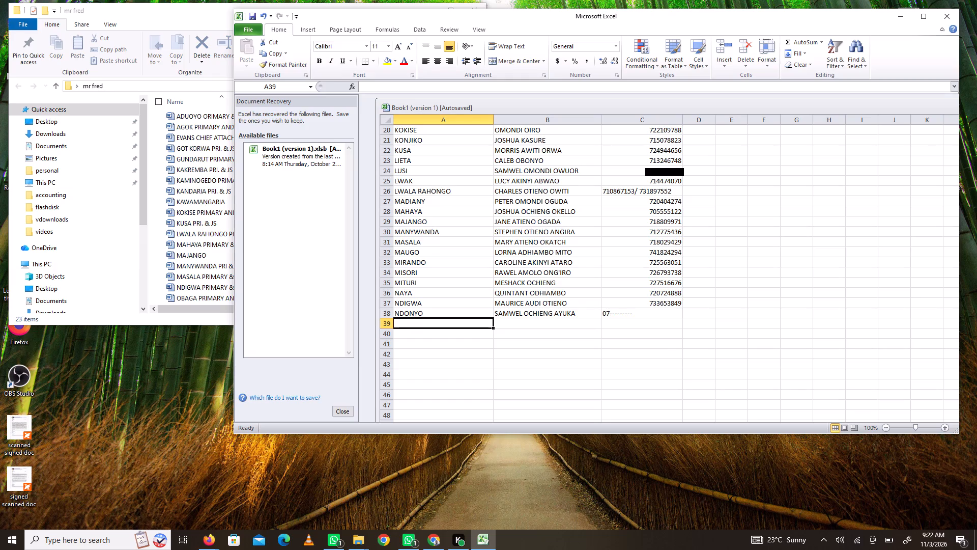
Review the SCH column of the school list from the header row down to the last entry.
key("Up")
key("Up")
key("Up")
key("Up")
key("Up")
key("Up")
key("Up")
key("Up")
key("Up")
key("Up")
key("Up")
key("Up")
key("Up")
key("Up")
key("Up")
key("Up")
key("Up")
key("Up")
key("Up")
key("Up")
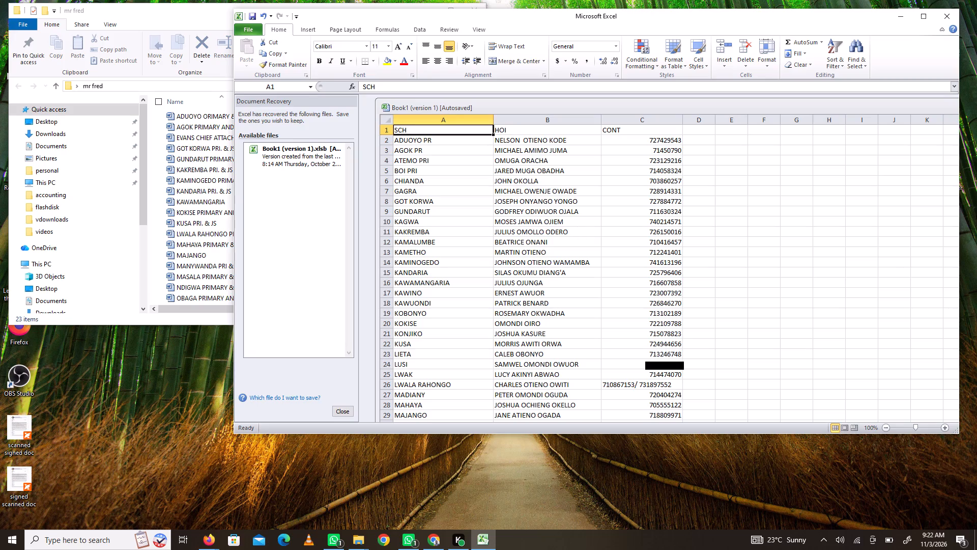
key("Down")
key("Down")
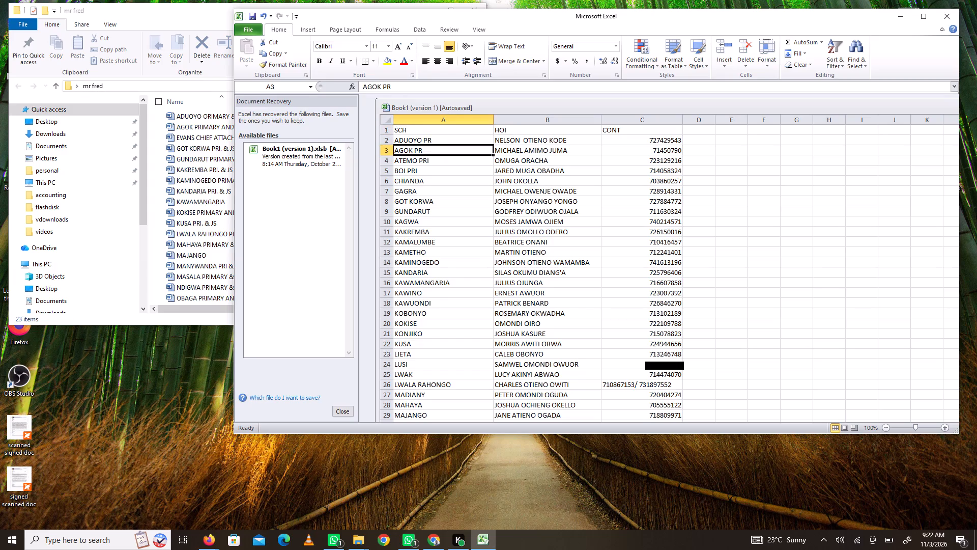
key("Down")
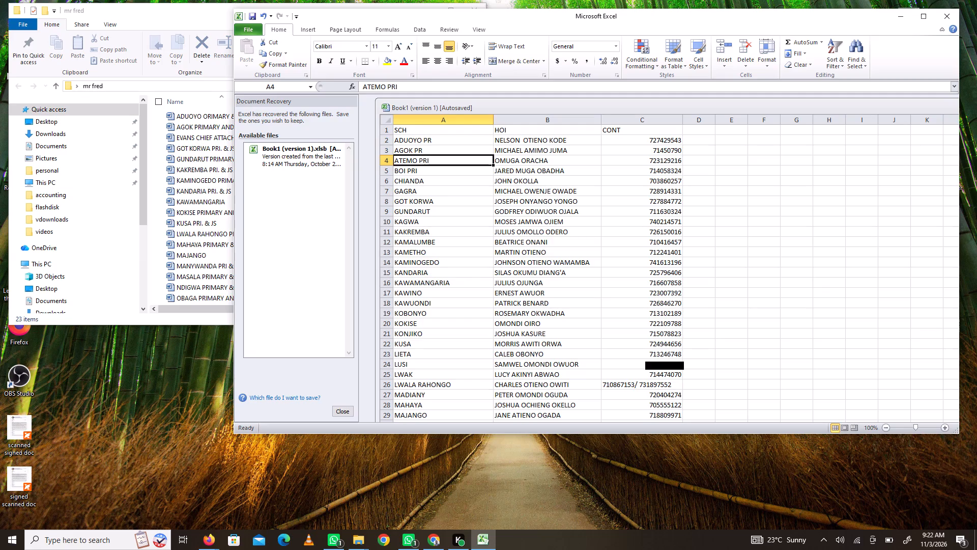
key("Down")
key("Down")
key("Down")
key("Down")
key("Down")
key("Down")
key("Down")
key("Down")
key("Down")
key("Down")
key("Down")
key("Down")
key("Down")
key("Down")
key("Down")
key("Down")
key("Down")
key("Down")
key("Down")
key("Down")
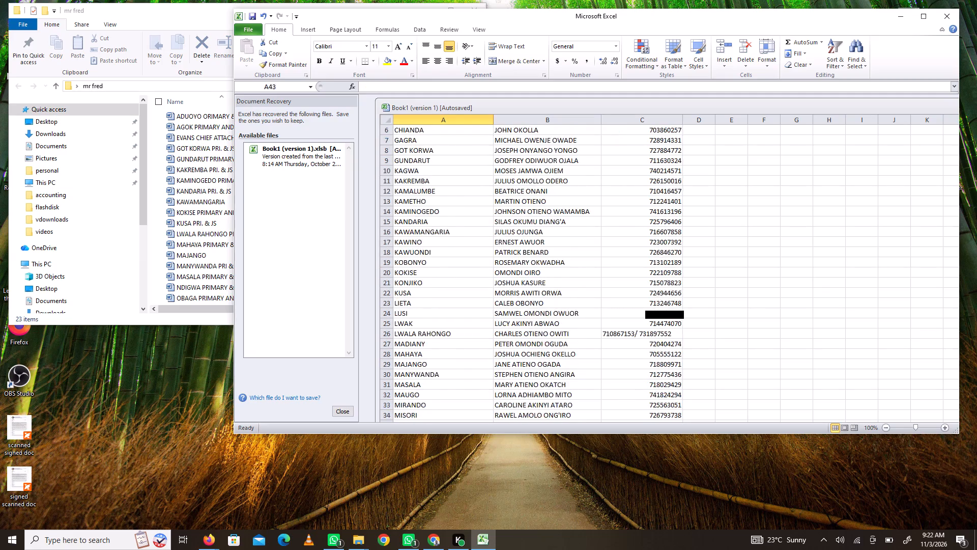
key("Down")
key("Down")
key("Down")
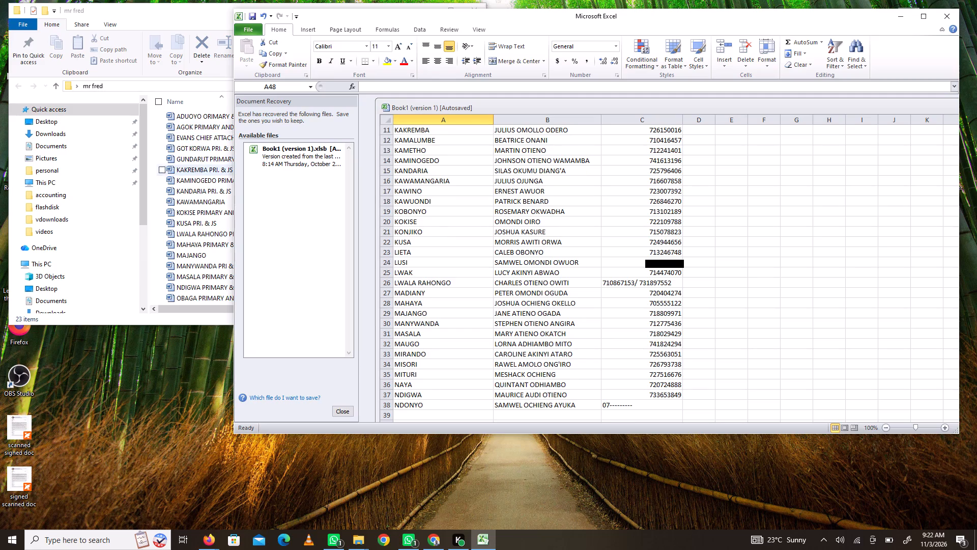
Look through the school documents in the mr fred folder and search it for ndonyo.
left_click(156, 190)
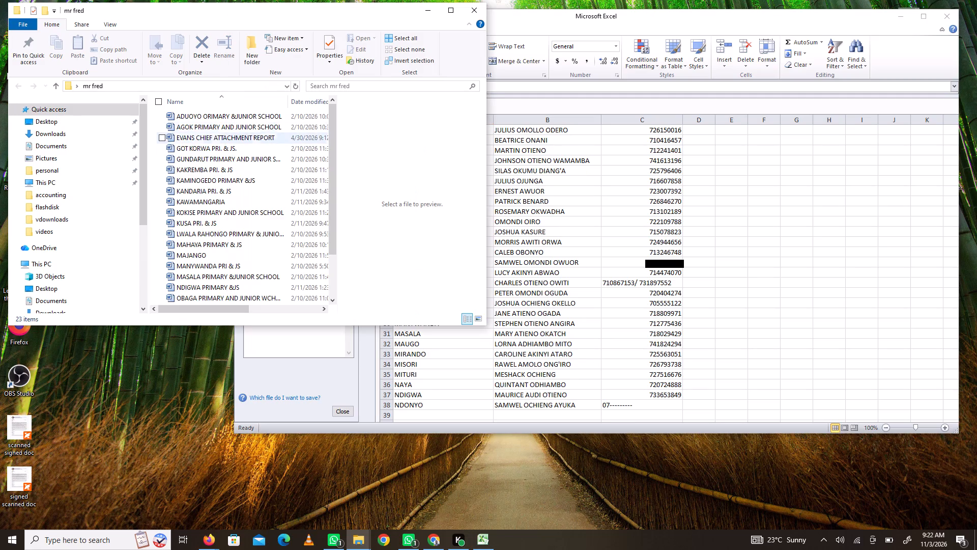
left_click_drag(332, 121, 333, 274)
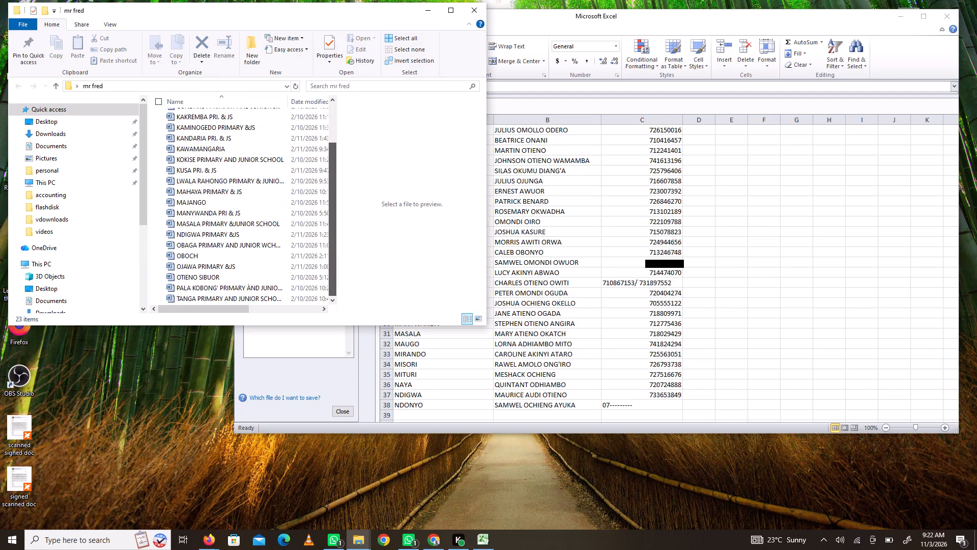
left_click_drag(333, 274, 333, 277)
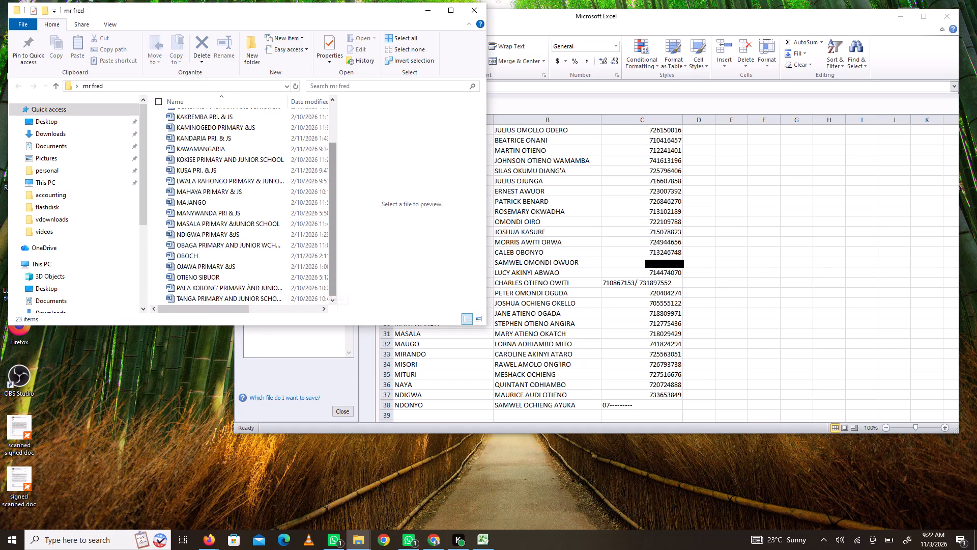
left_click(337, 88)
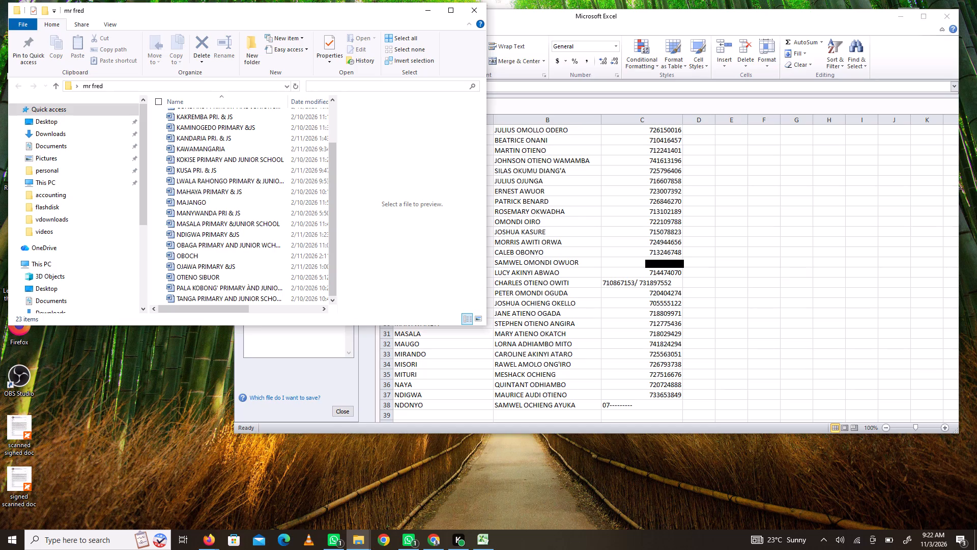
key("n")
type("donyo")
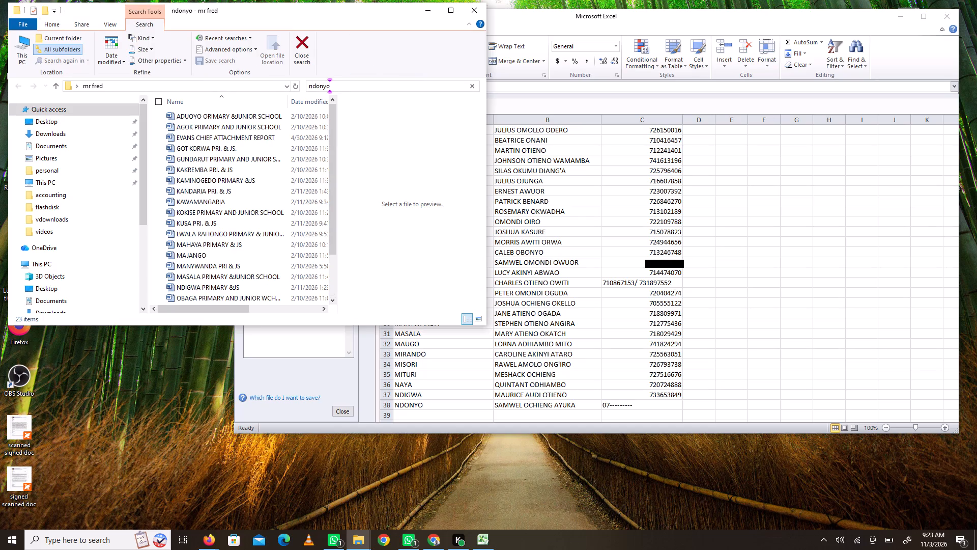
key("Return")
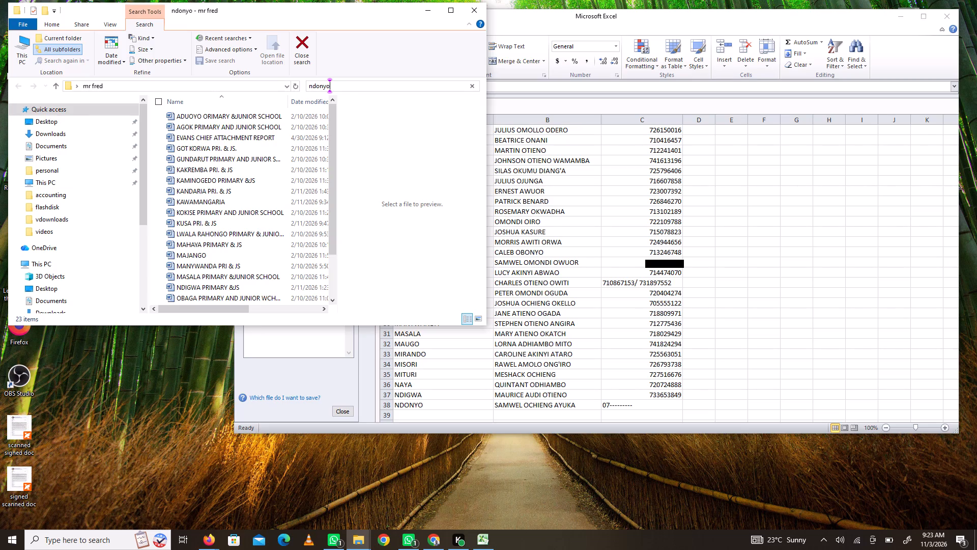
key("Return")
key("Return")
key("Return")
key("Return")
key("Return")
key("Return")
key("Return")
Return to the Excel workbook and review the CONT column entries against their schools, back up to the header row.
left_click(842, 23)
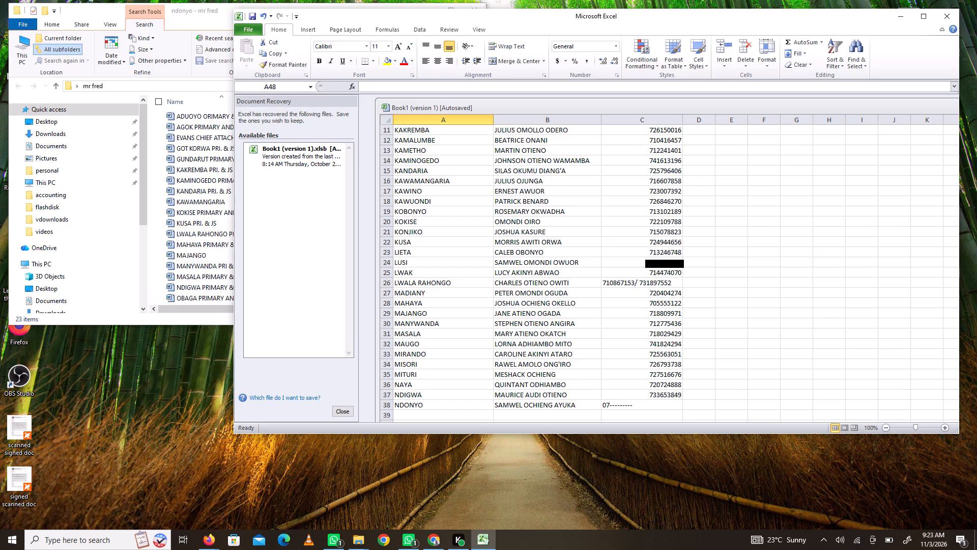
left_click(635, 355)
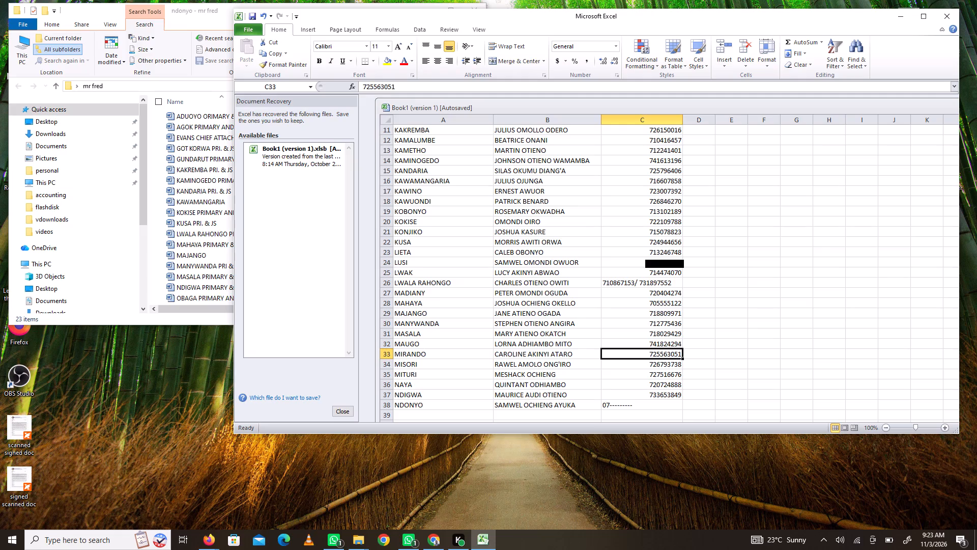
key("Up")
key("Up")
key("Up")
key("Up")
key("Up")
key("Up")
key("Up")
key("Up")
key("Up")
key("Up")
key("Up")
key("Up")
key("Up")
key("Up")
key("Up")
key("Up")
key("Up")
key("Up")
key("Up")
key("Up")
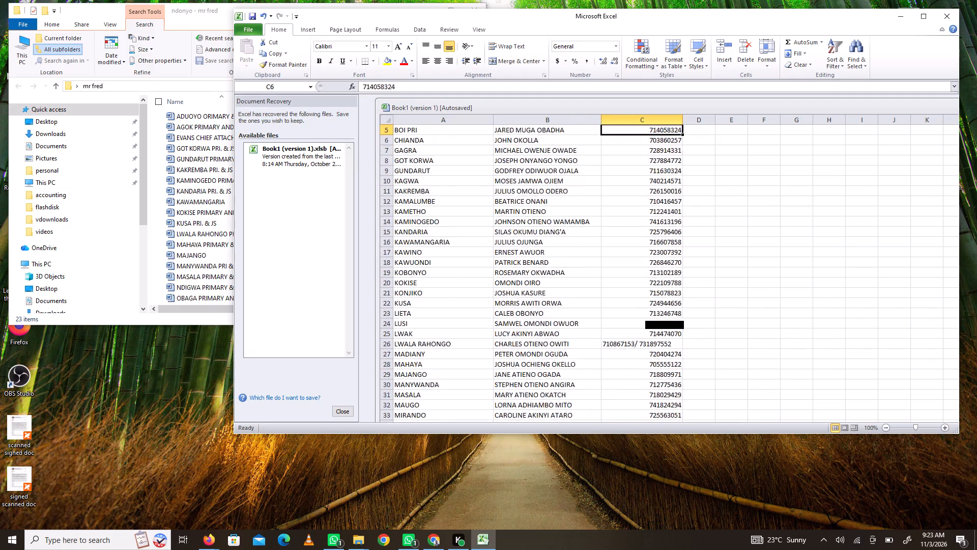
key("Down")
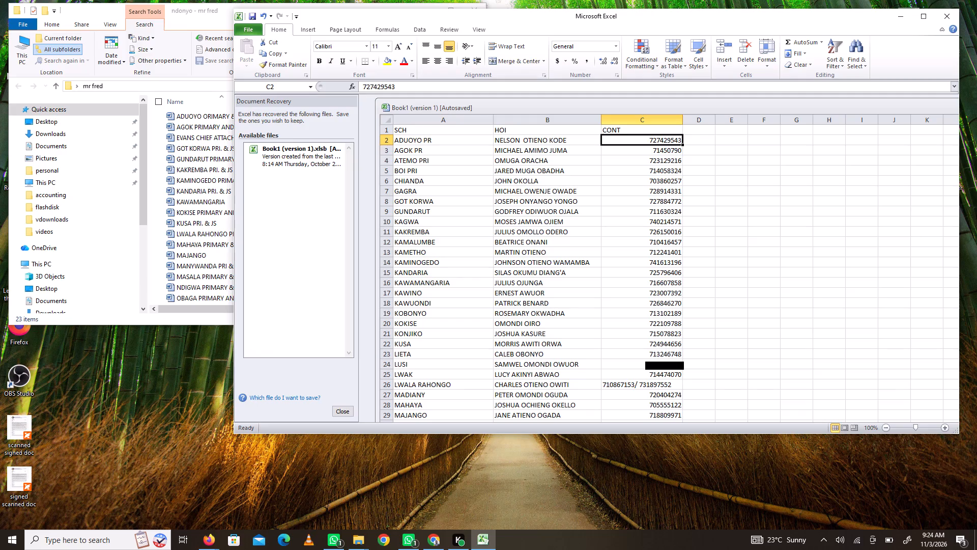
scroll(463, 299, "up", 1)
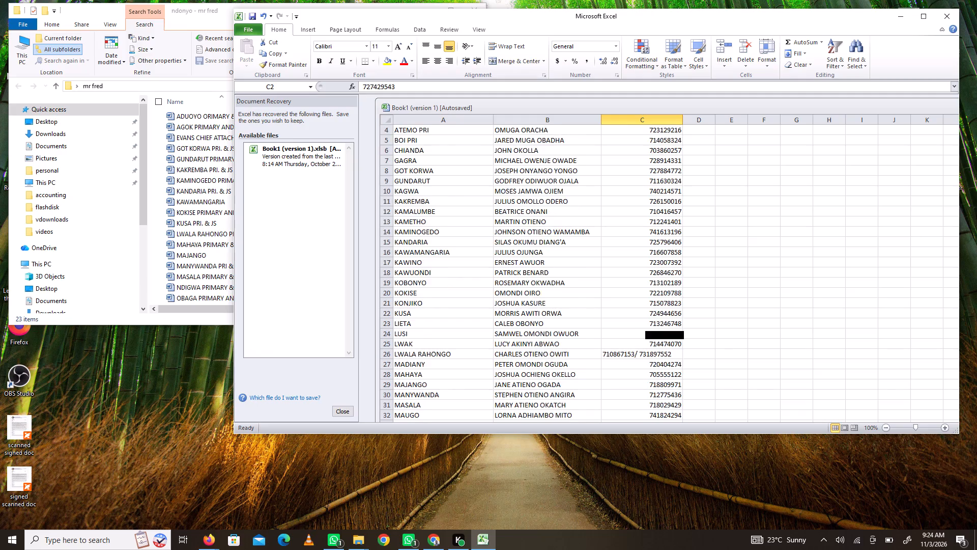
scroll(463, 299, "up", 1)
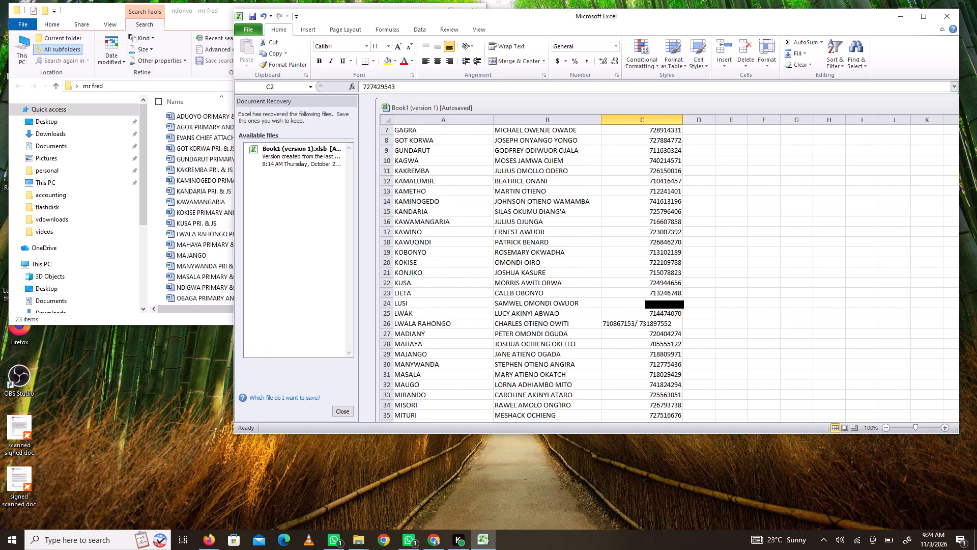
scroll(463, 299, "up", 3)
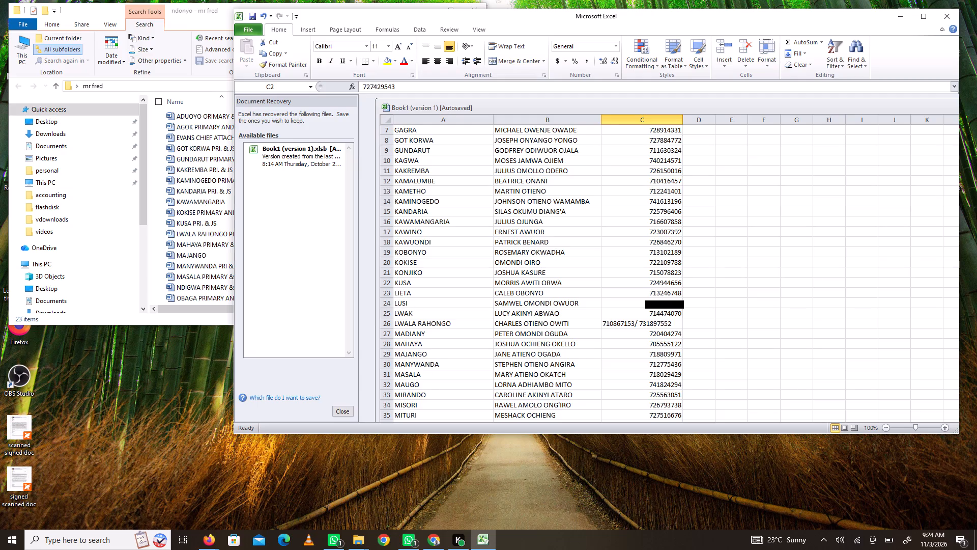
scroll(463, 299, "up", 5)
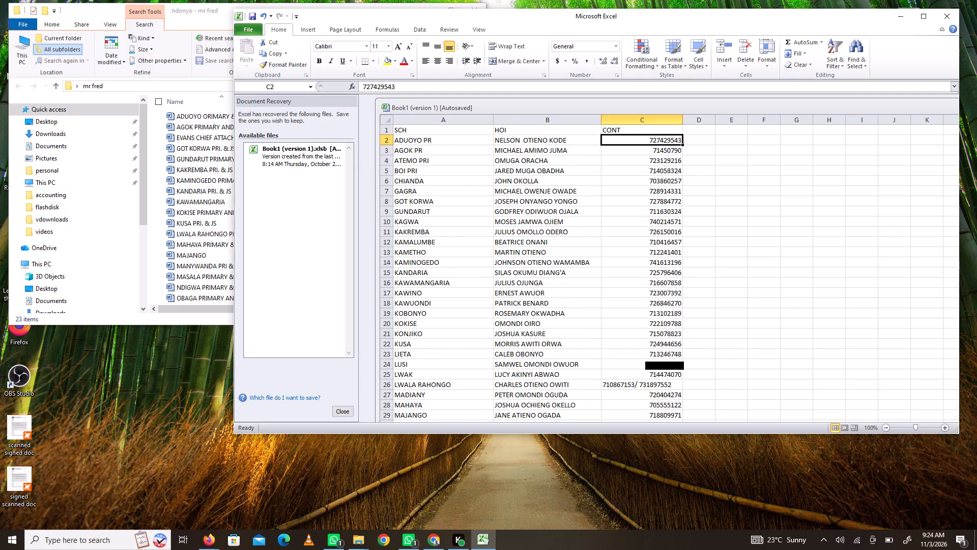
scroll(463, 299, "up", 6)
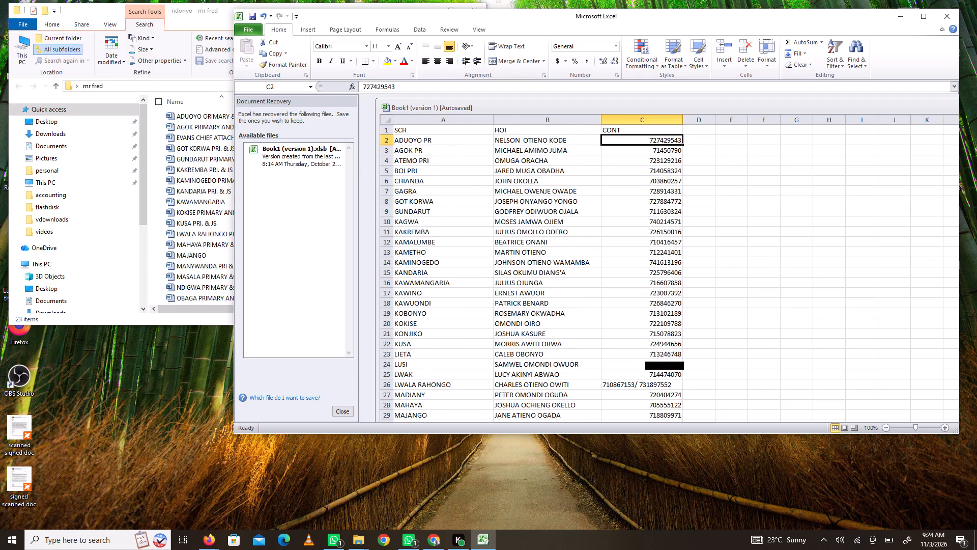
Review the SCH column entries from KAWAMANGARIA down past the last school, and back up to the header row.
scroll(463, 299, "up", 2)
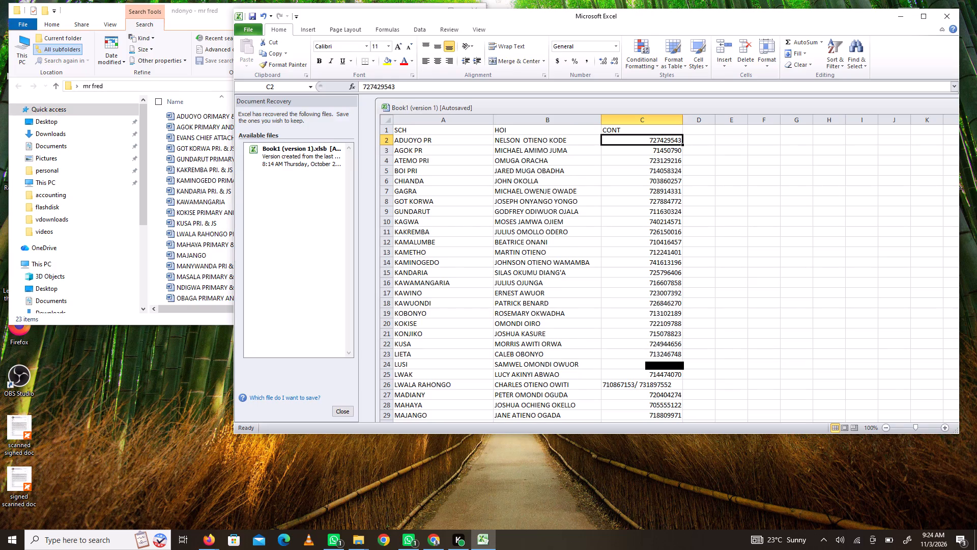
left_click(478, 286)
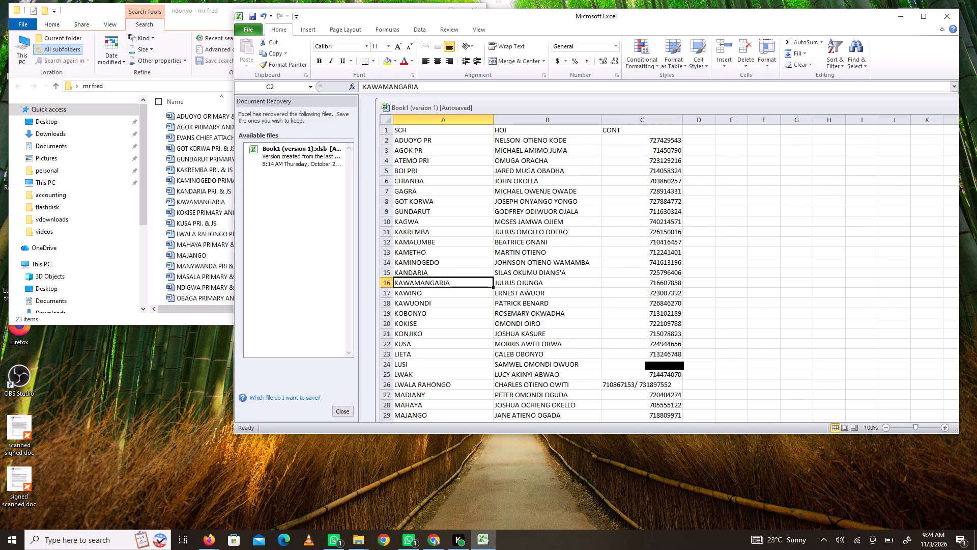
key("Down")
key("Down")
key("Down")
key("Down")
key("Down")
key("Down")
key("Down")
key("Down")
key("Down")
key("Down")
key("Down")
key("Down")
key("Down")
key("Down")
key("Down")
key("Down")
key("Down")
key("Down")
key("Down")
key("Down")
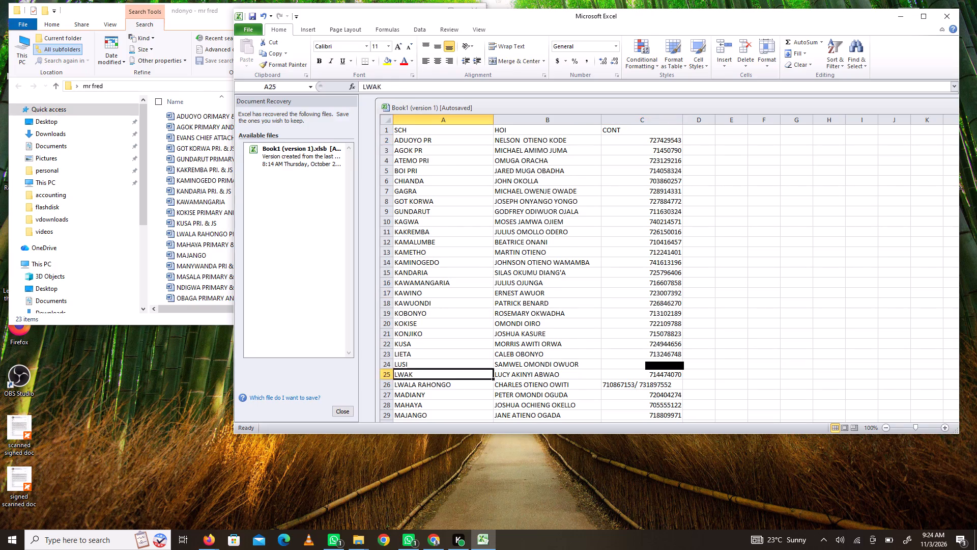
key("Down")
key("Down")
key("Down")
key("Down")
key("Down")
key("Down")
key("Down")
key("Down")
key("Down")
key("Down")
key("Down")
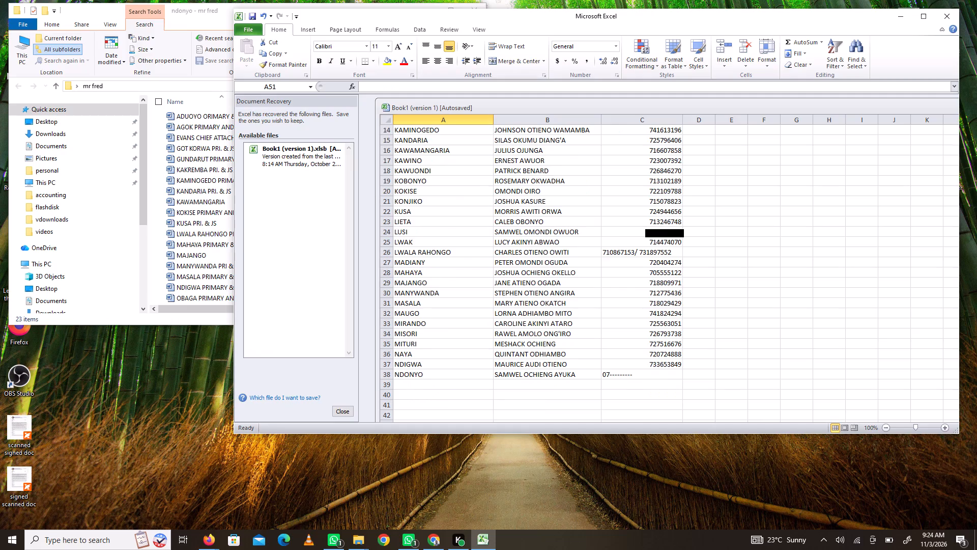
key("Up")
key("Up")
key("Up")
key("Up")
key("Up")
key("Up")
key("Up")
key("Up")
key("Up")
key("Up")
key("Up")
key("Up")
key("Up")
key("Up")
key("Up")
key("Up")
key("Up")
key("Up")
key("Up")
key("Up")
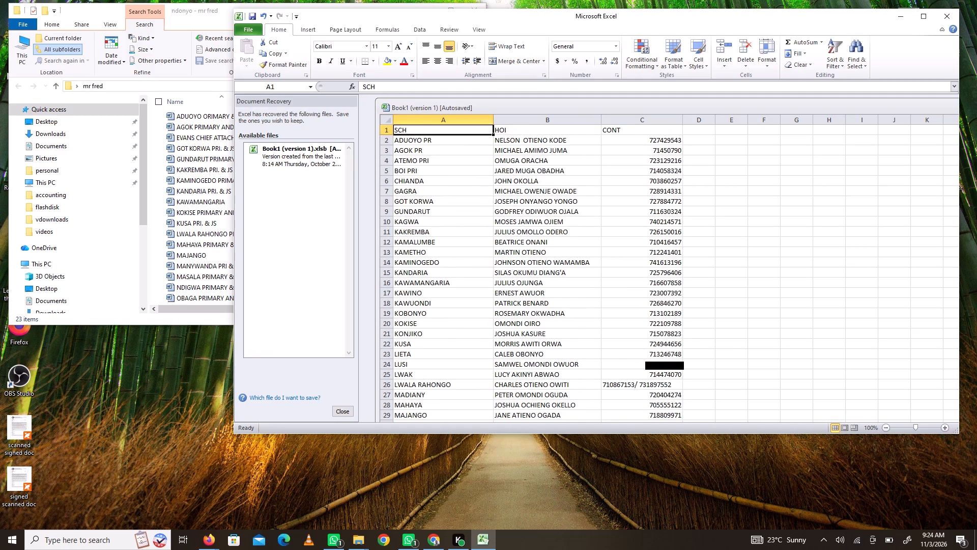
Search the worksheet for obaga.
left_click(732, 158)
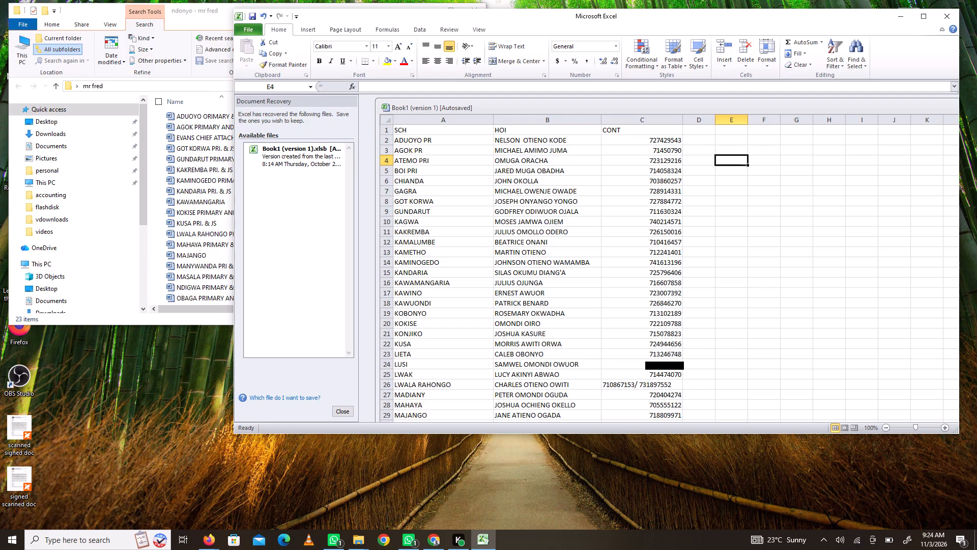
key("ctrl+f")
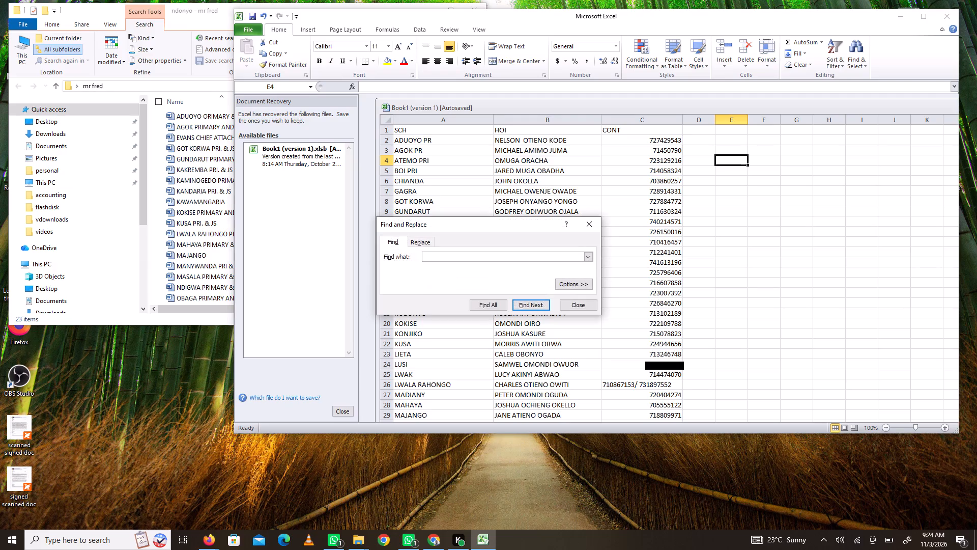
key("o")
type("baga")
left_click(536, 306)
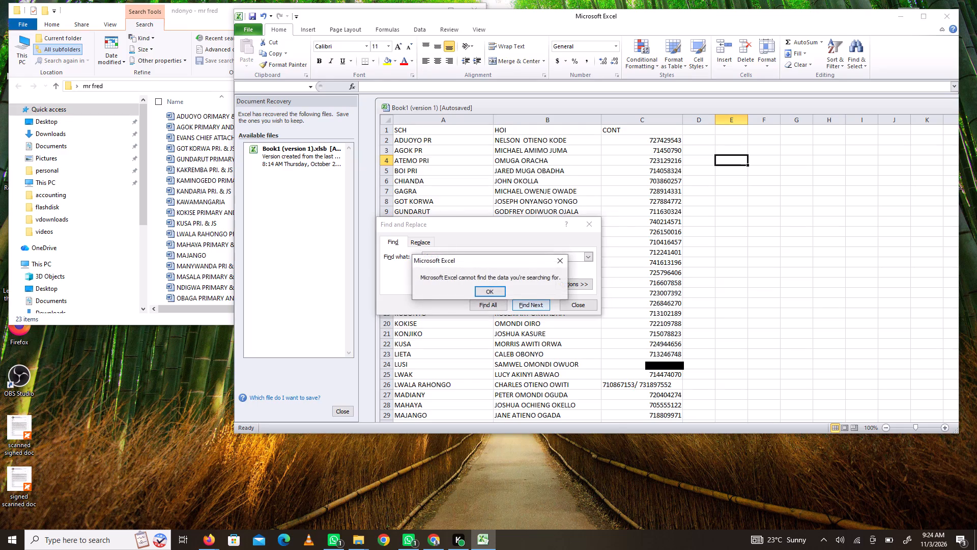
left_click(563, 256)
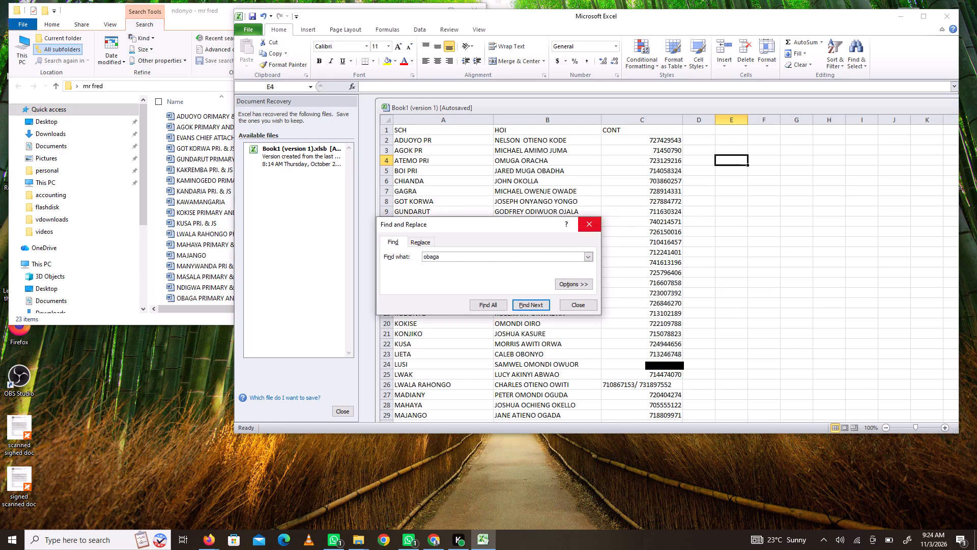
left_click(588, 225)
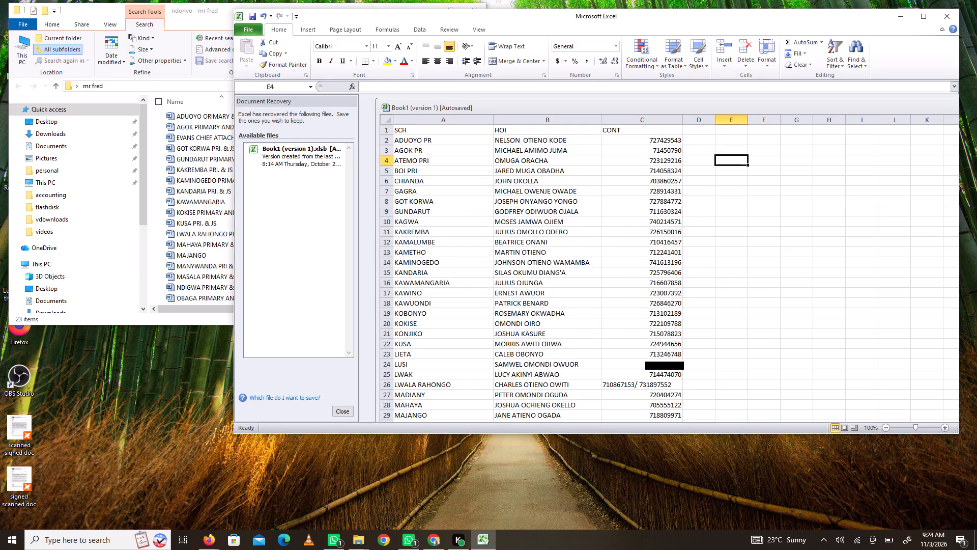
Select the Obaga school document in the mr fred folder and add OBAGA to the workbook's SCH column in row 39.
left_click(198, 299)
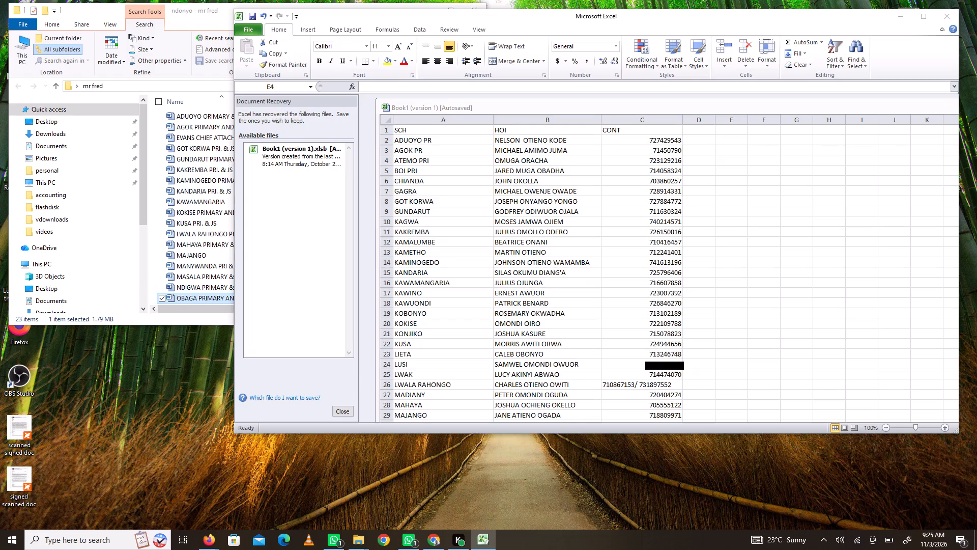
scroll(914, 162, "up", 3)
left_click(413, 404)
left_click(413, 404)
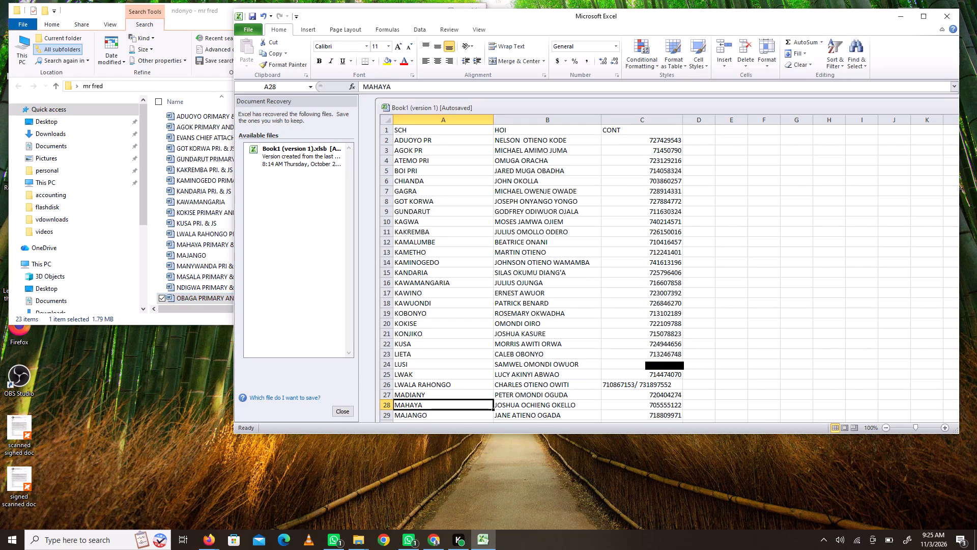
key("Down")
key("Down")
key("Down")
key("Down")
key("Down")
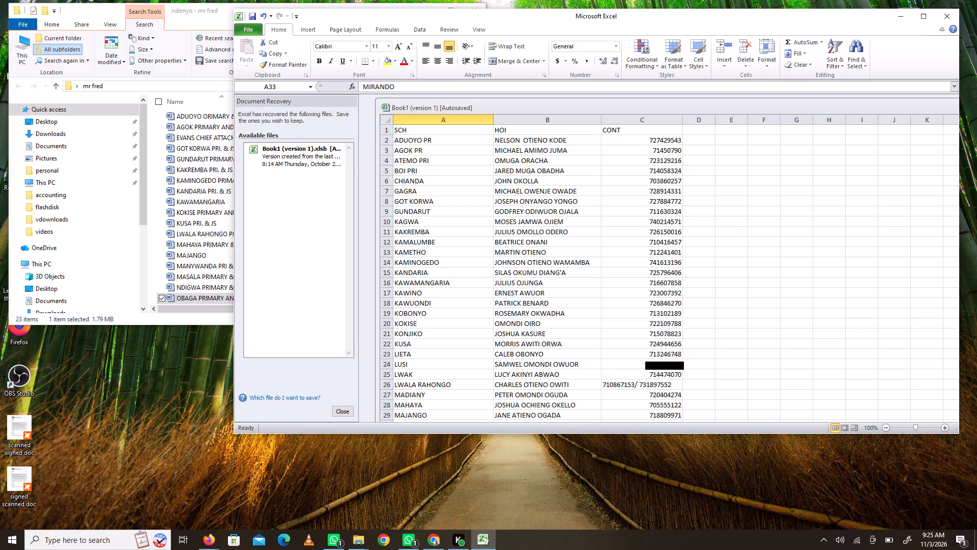
scroll(633, 272, "down", 2)
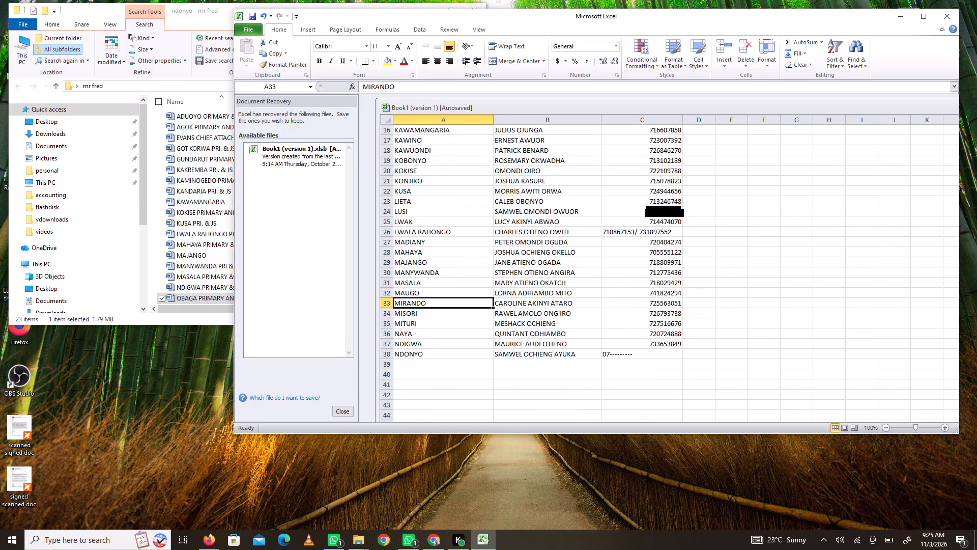
left_click(425, 361)
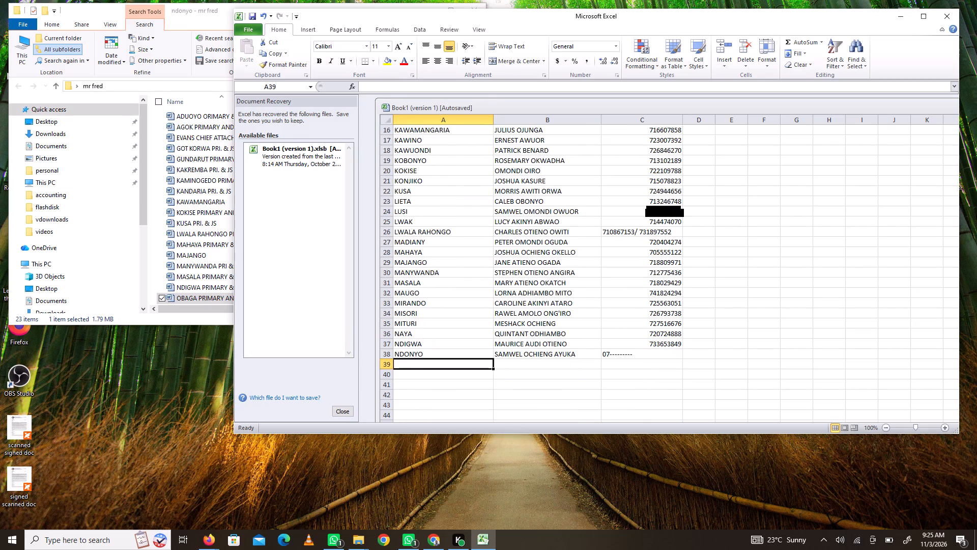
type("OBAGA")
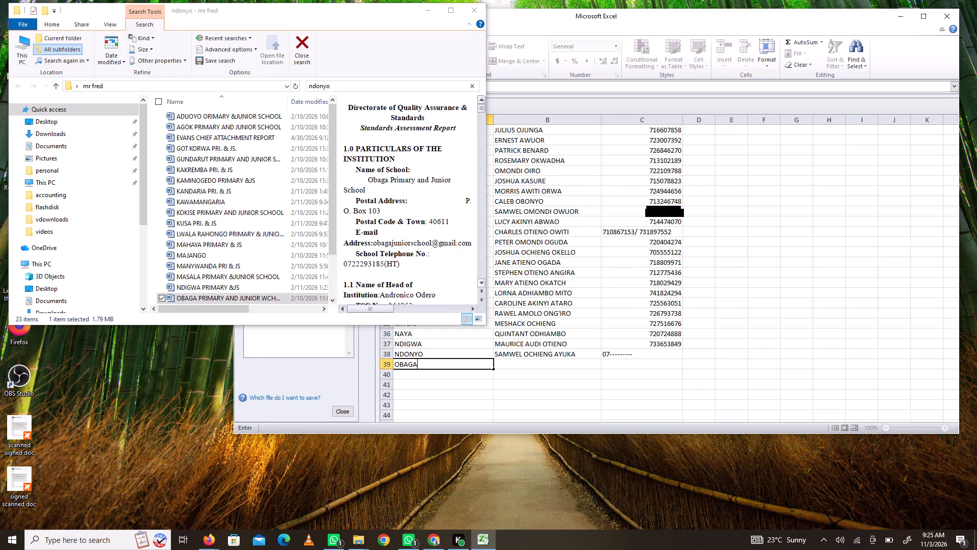
Enter the head of institution's name from the Obaga document, in capitals, in the HOI column of the OBAGA row.
left_click(514, 368)
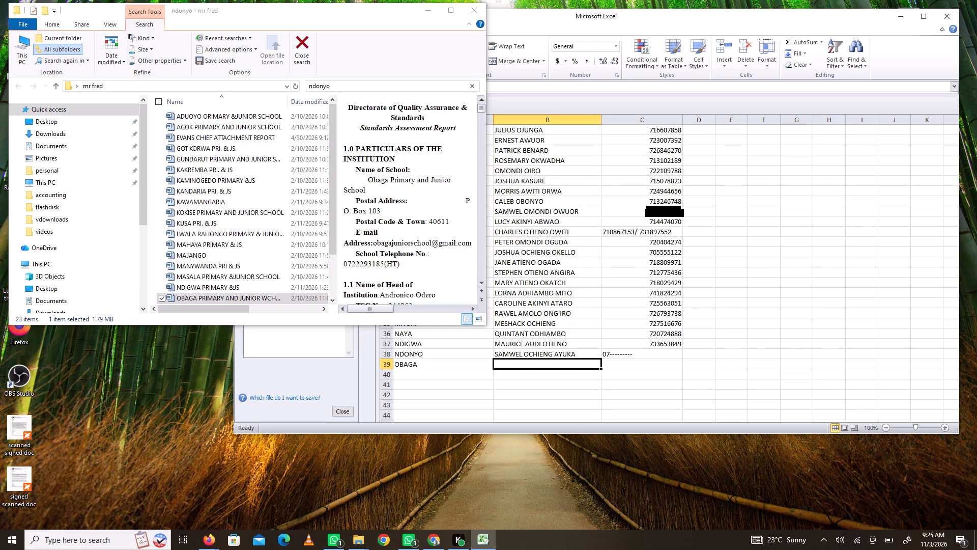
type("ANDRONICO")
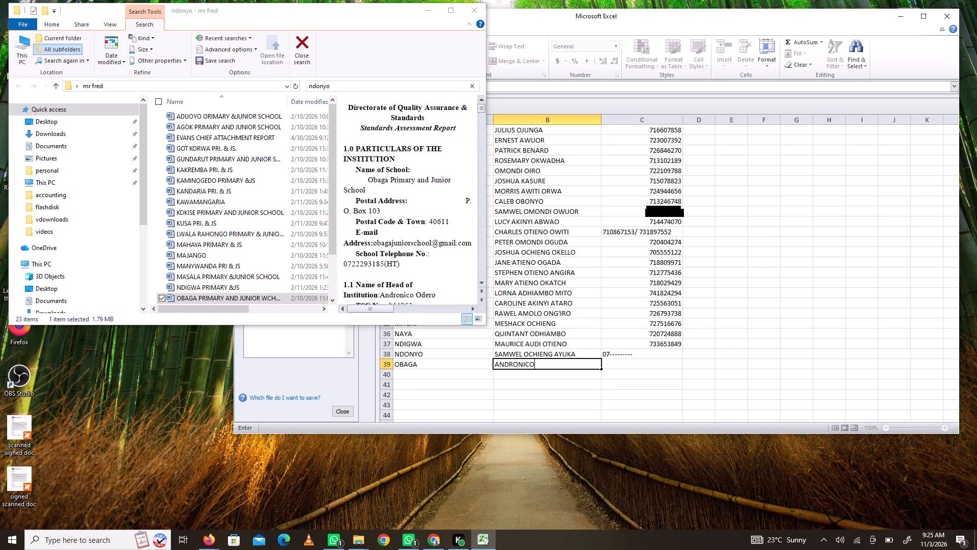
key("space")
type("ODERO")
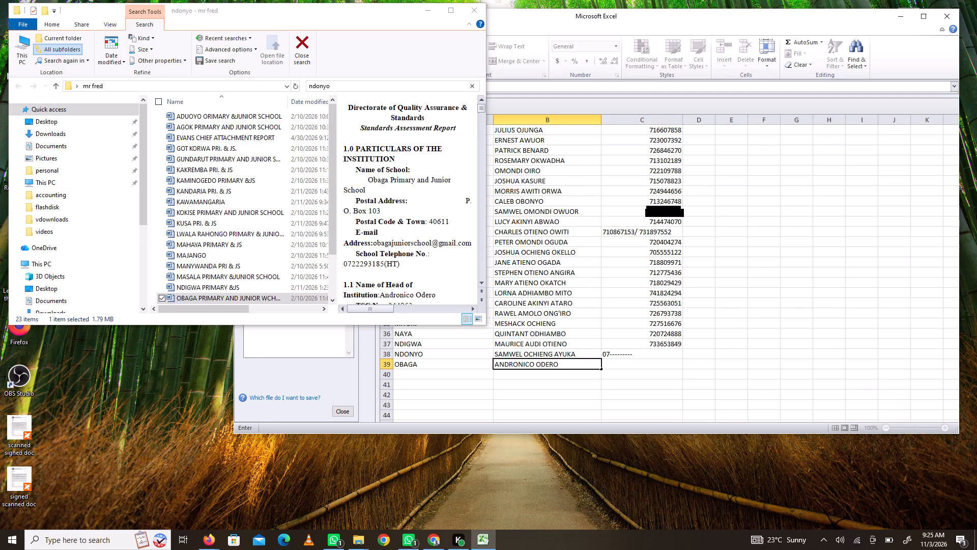
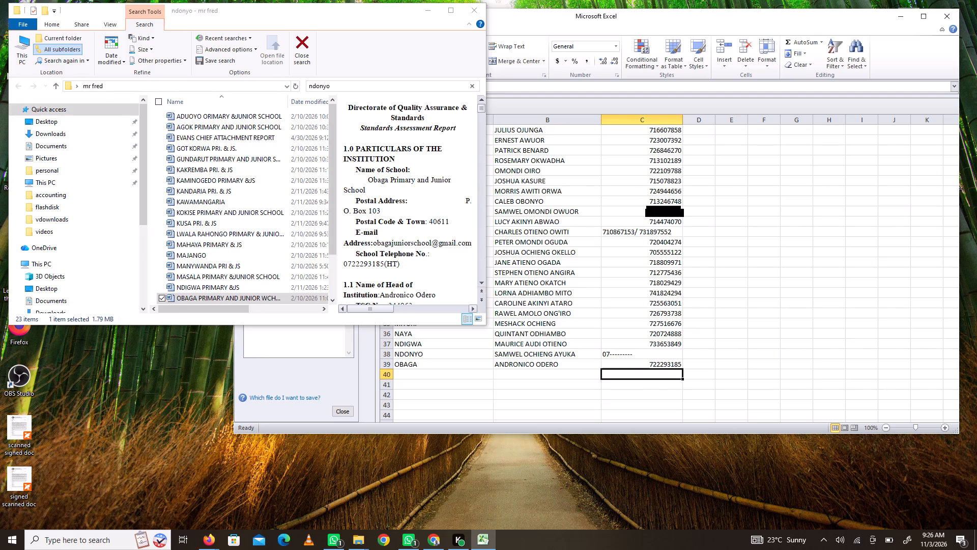
Arrange the mr fred folder window and the workbook window side by side, making the folder window taller and both windows narrower.
left_click_drag(293, 325, 289, 382)
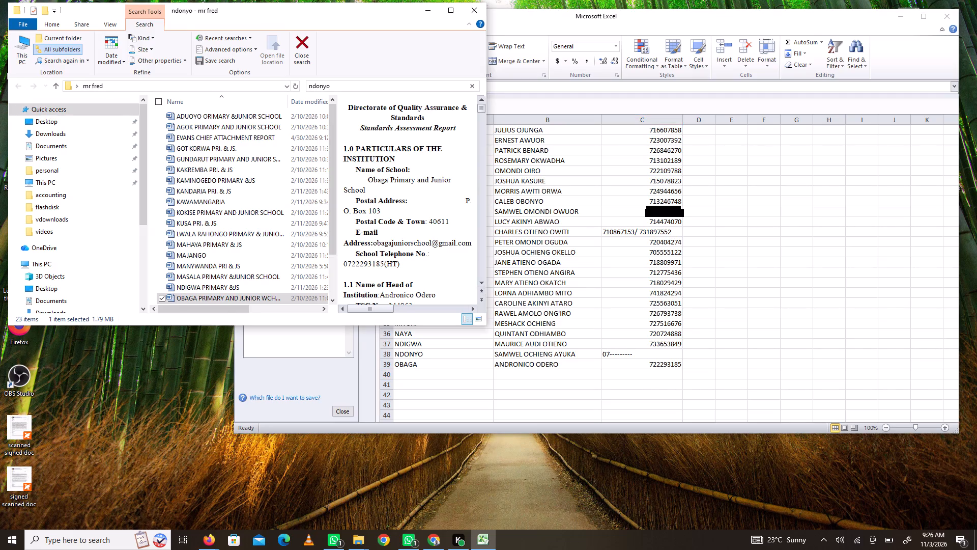
left_click_drag(289, 382, 289, 398)
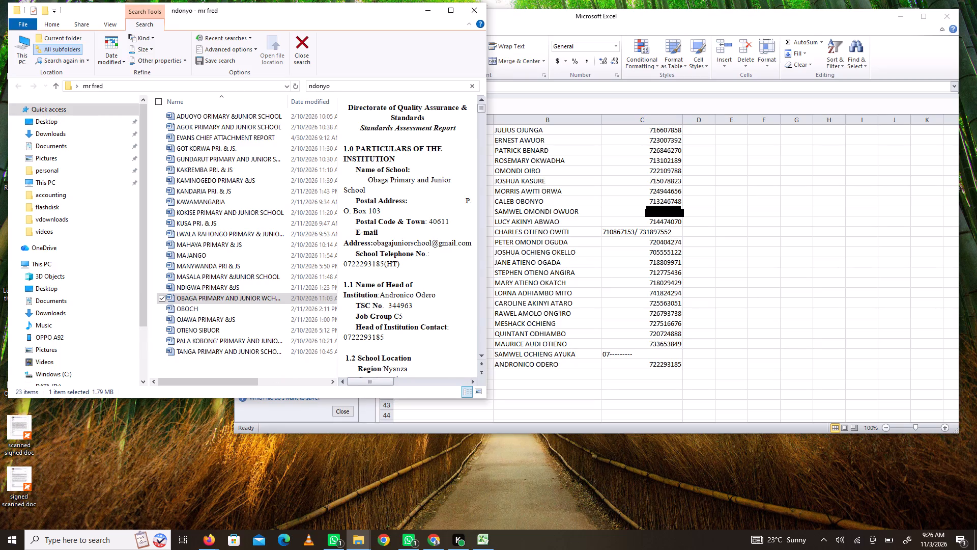
scroll(312, 410, "left", 2)
left_click_drag(233, 404, 406, 380)
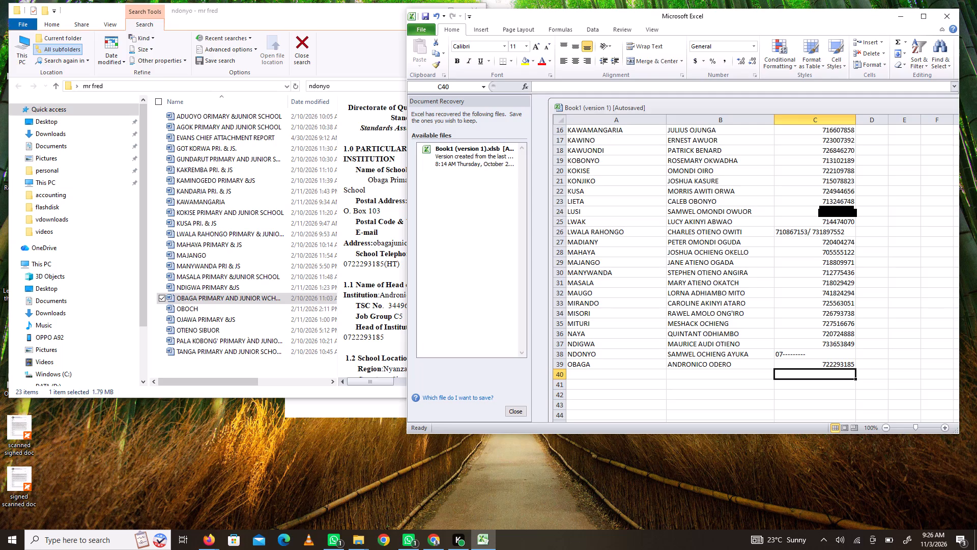
left_click(344, 15)
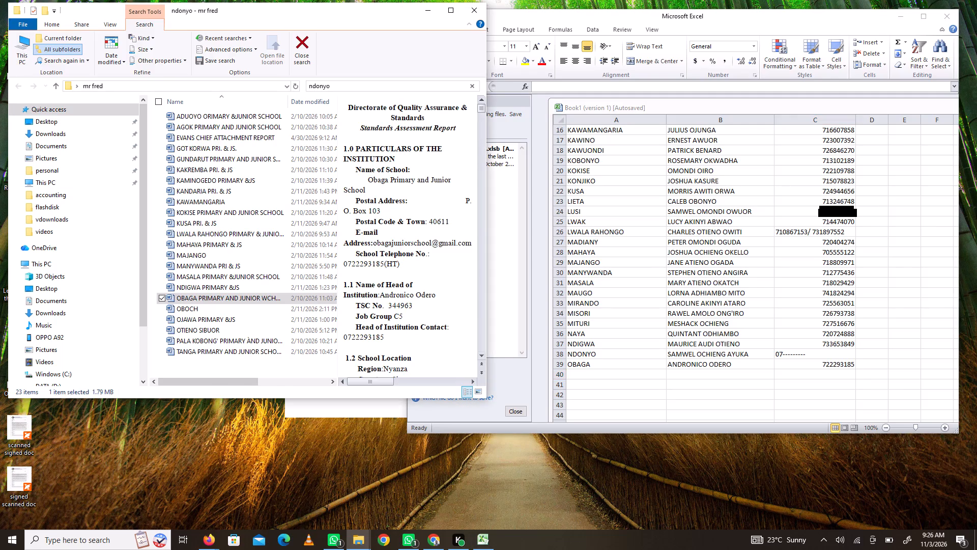
left_click_drag(489, 156, 404, 184)
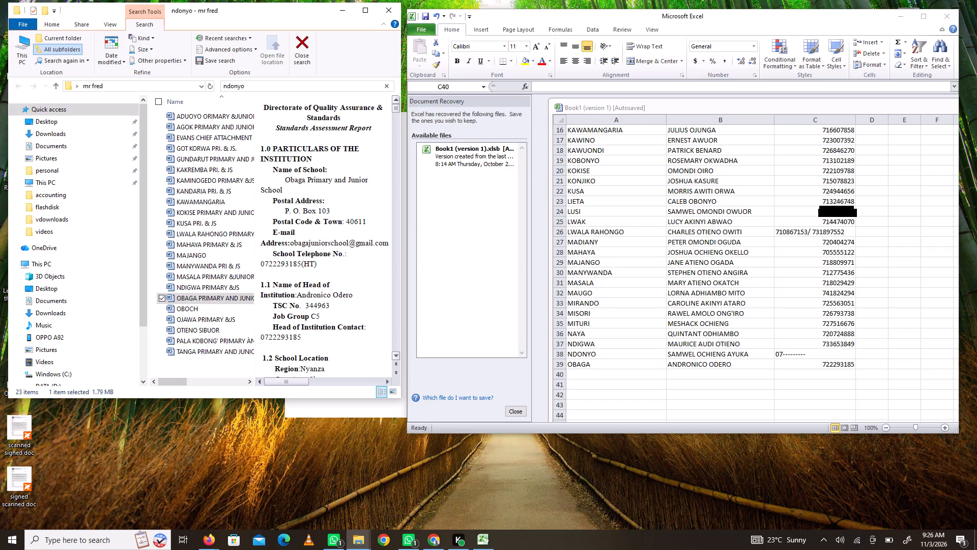
Add OBOCH to the SCH column in row 40 and enter its head's name in capitals from the Oboch document.
left_click(576, 374)
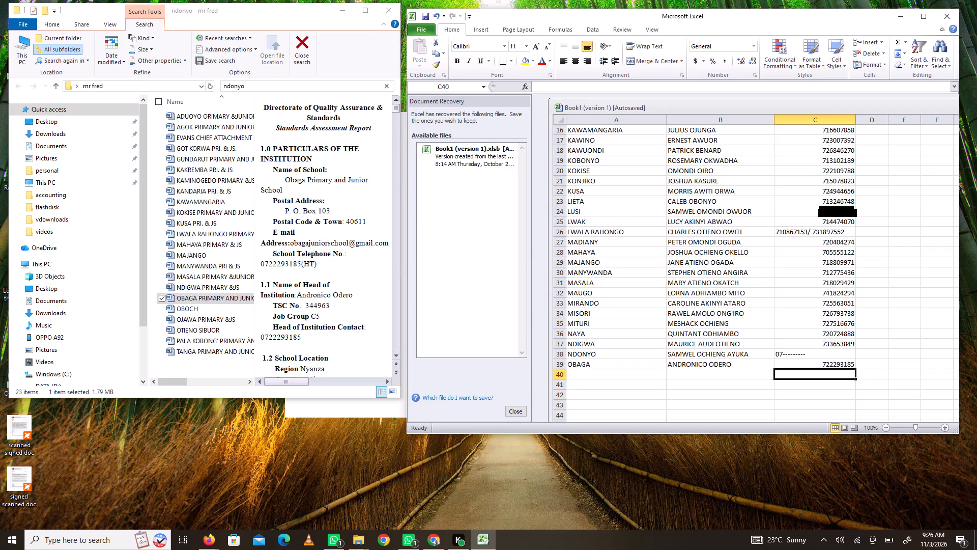
left_click(576, 374)
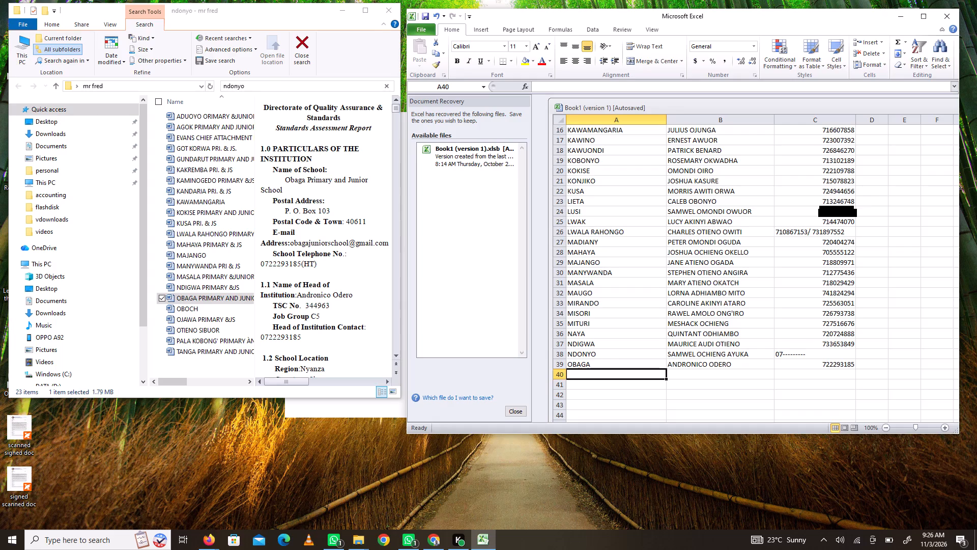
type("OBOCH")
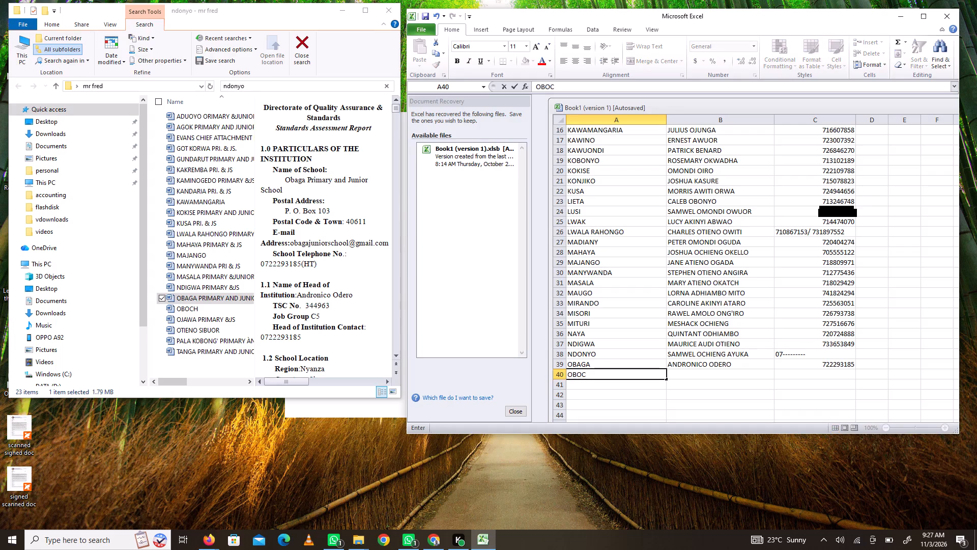
left_click(687, 372)
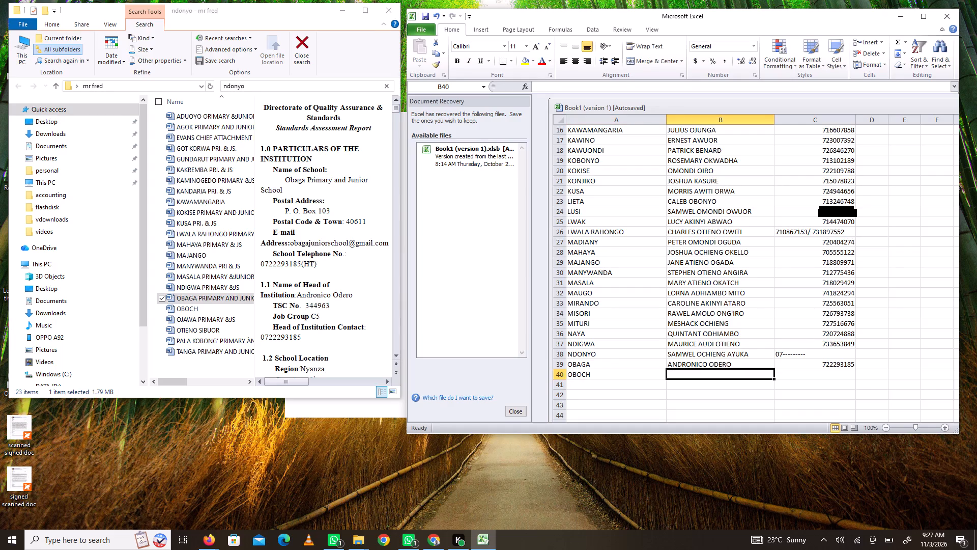
left_click(194, 305)
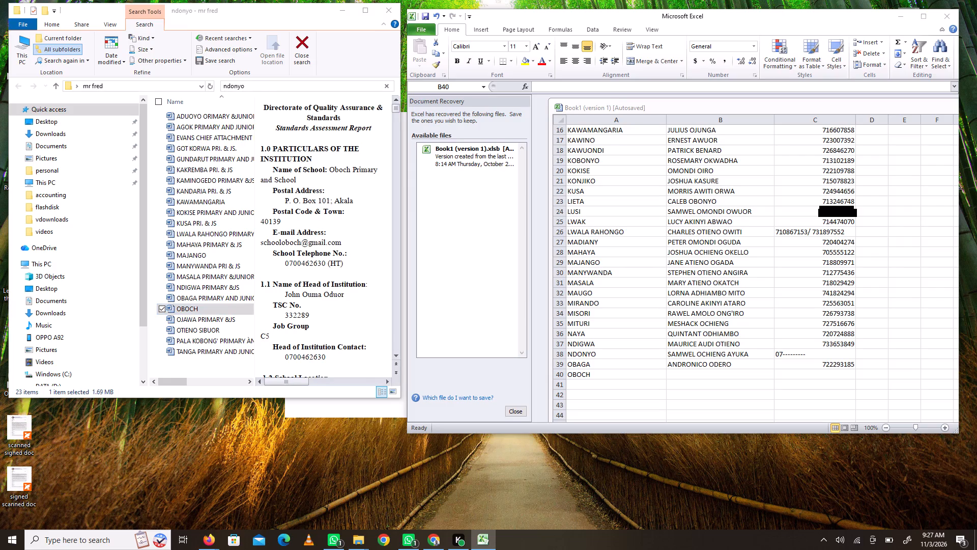
left_click(677, 370)
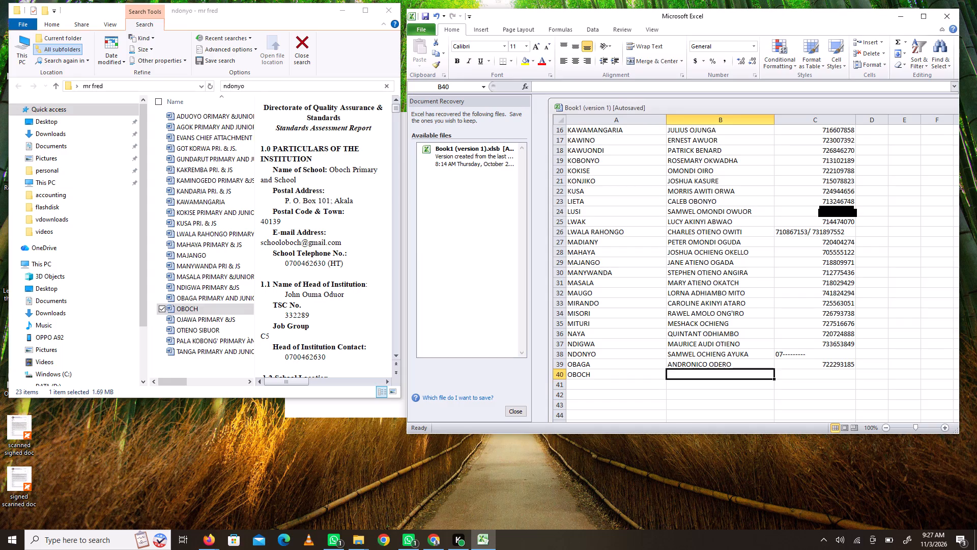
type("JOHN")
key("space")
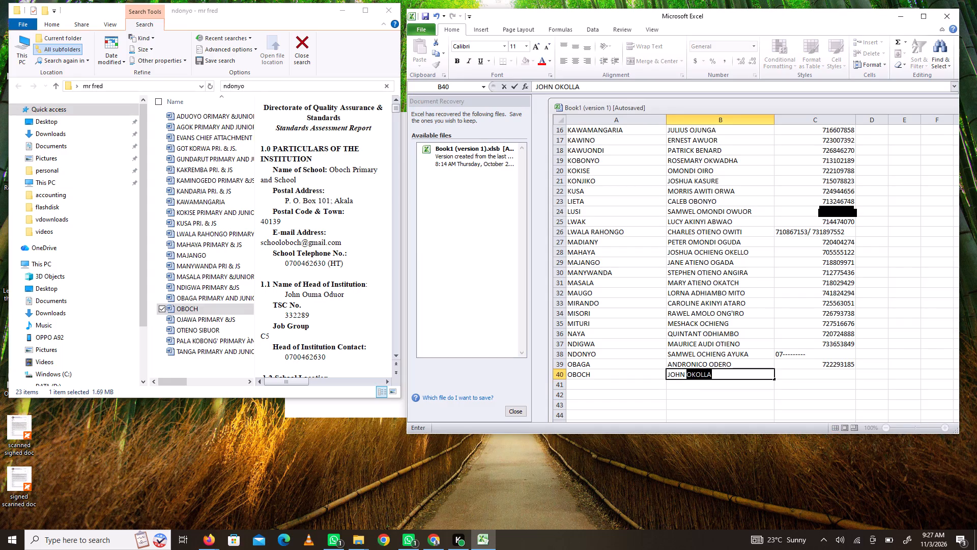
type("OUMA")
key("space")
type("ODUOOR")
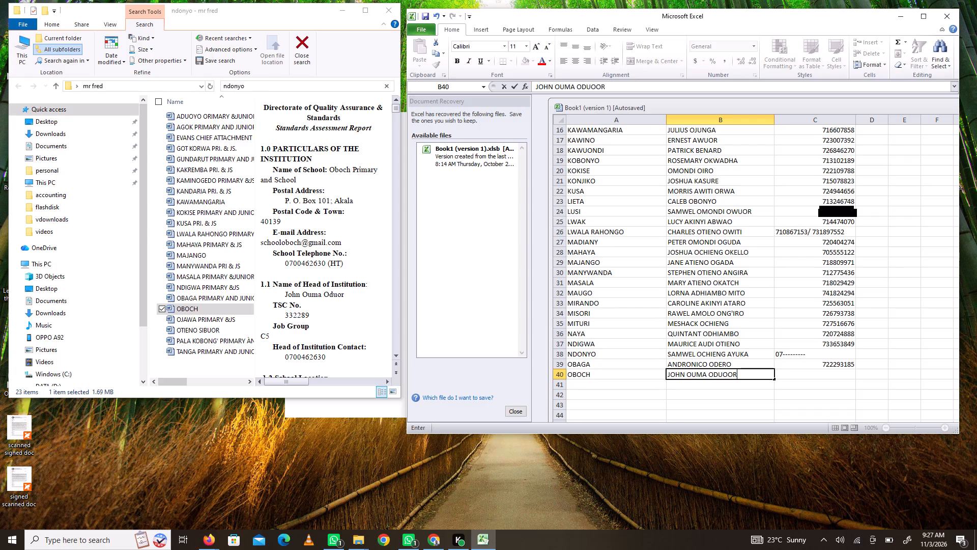
Enter the head of institution's contact number from the Oboch document in column C of the OBOCH row.
left_click(805, 374)
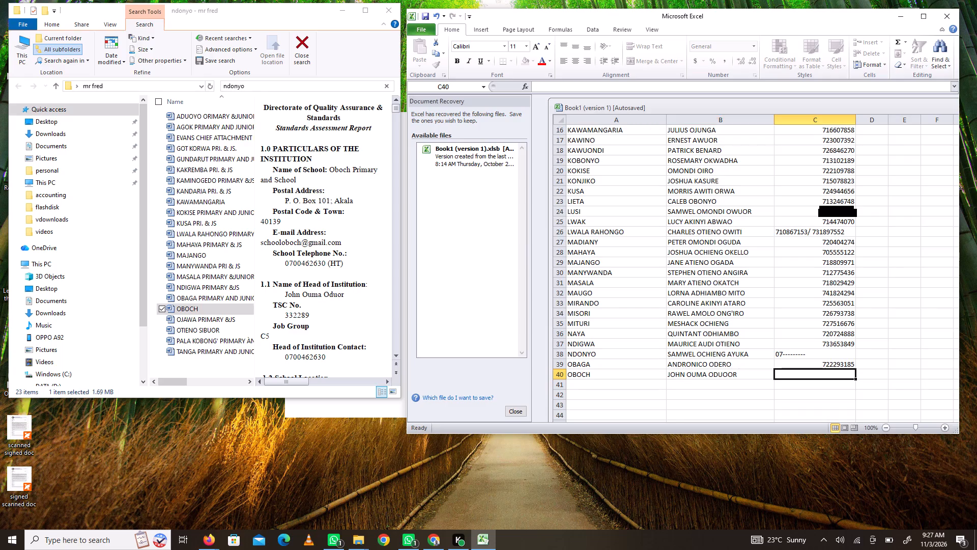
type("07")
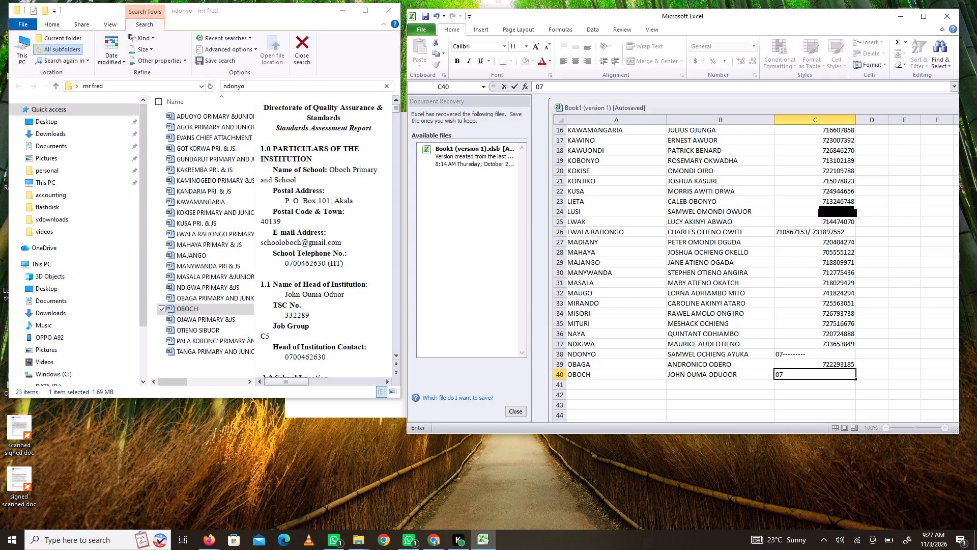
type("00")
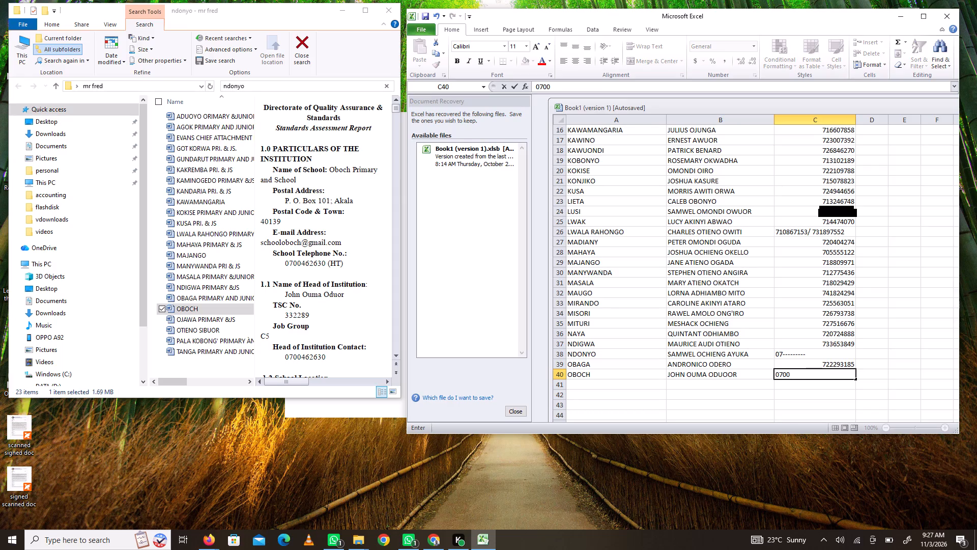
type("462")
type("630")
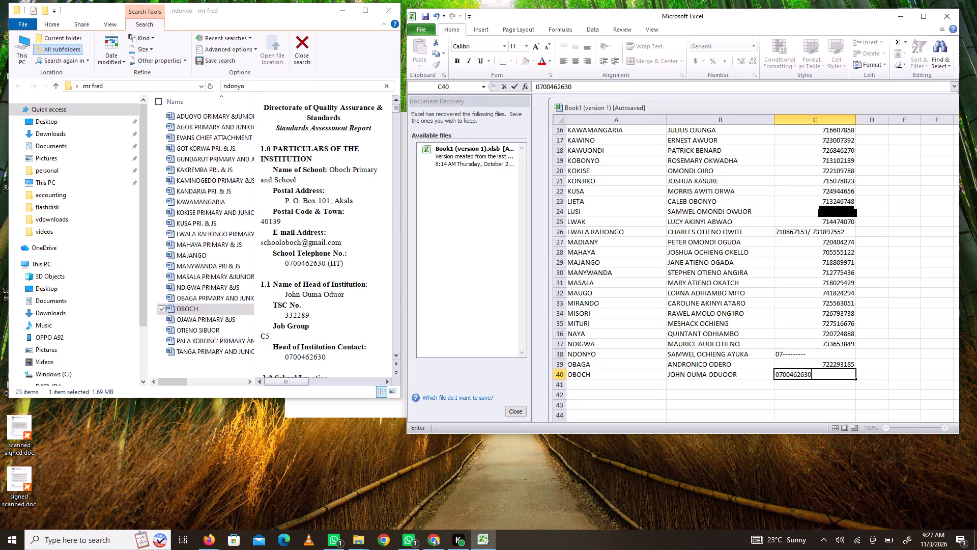
Add OJAWA to the SCH column in row 41 and enter its head's name in capitals from the Ojawa document.
left_click(591, 383)
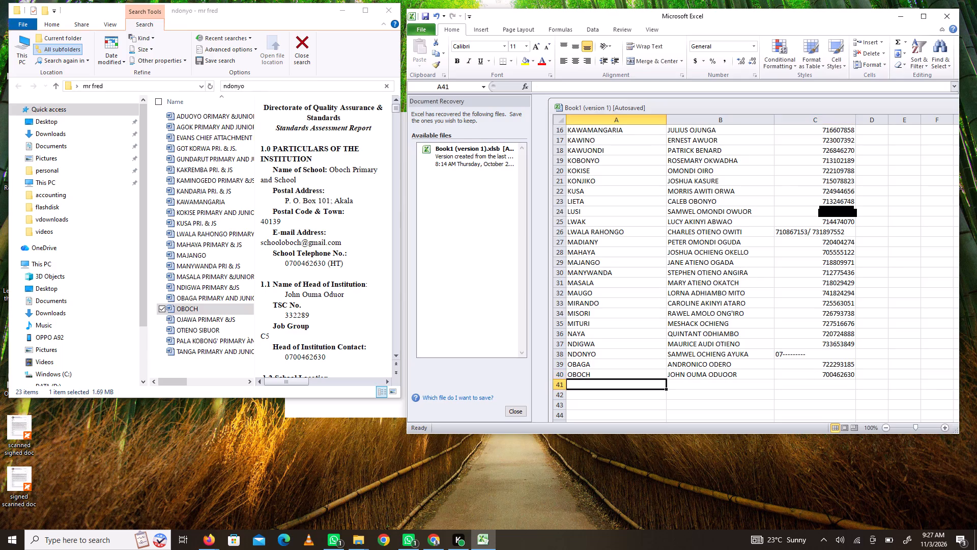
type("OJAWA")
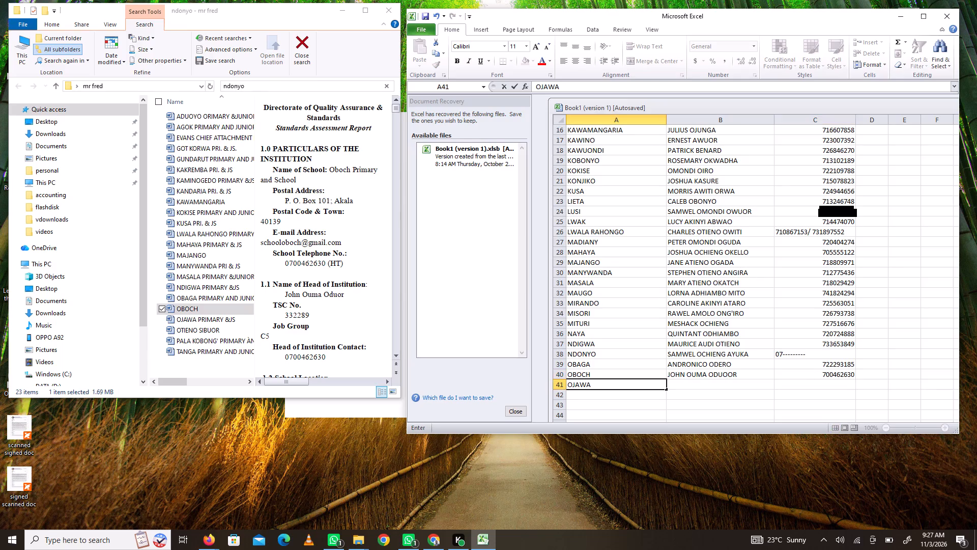
left_click(232, 318)
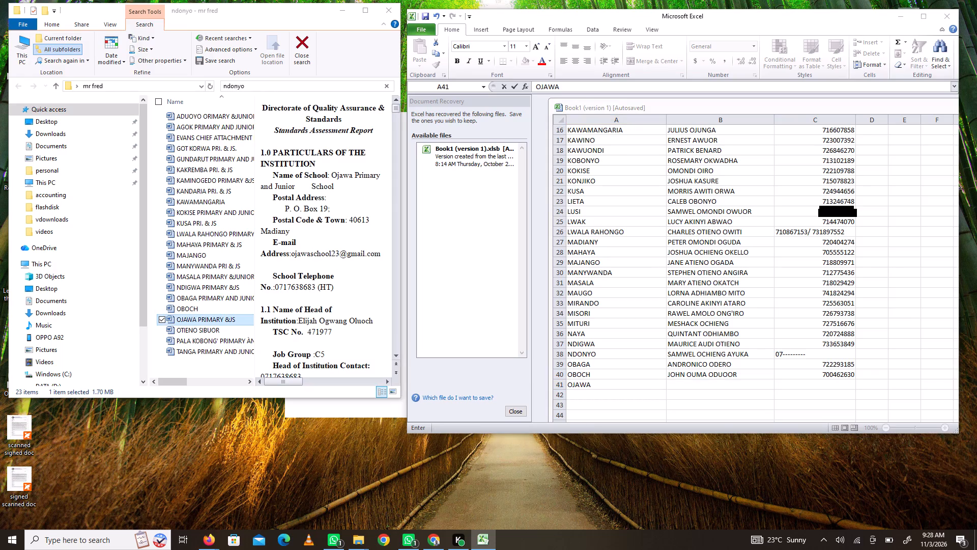
left_click(682, 383)
left_click(682, 383)
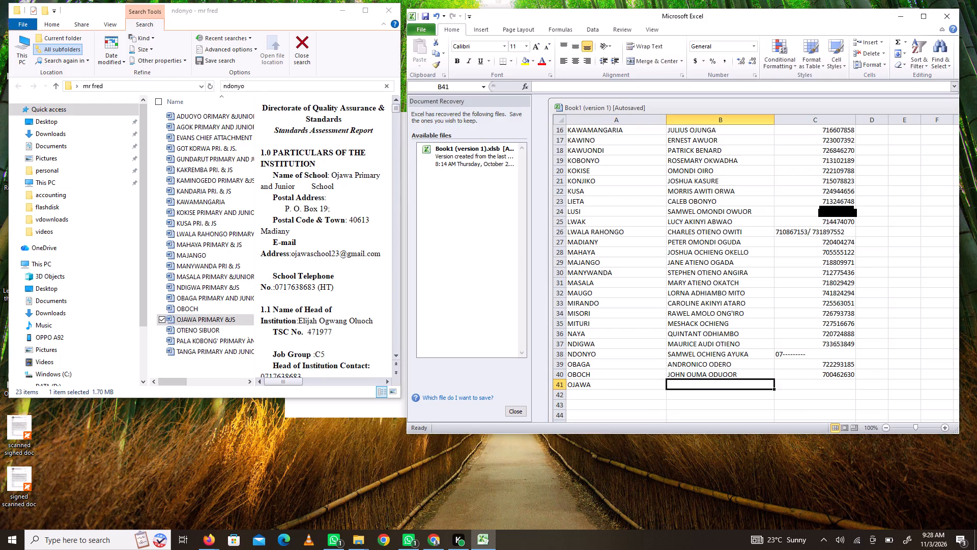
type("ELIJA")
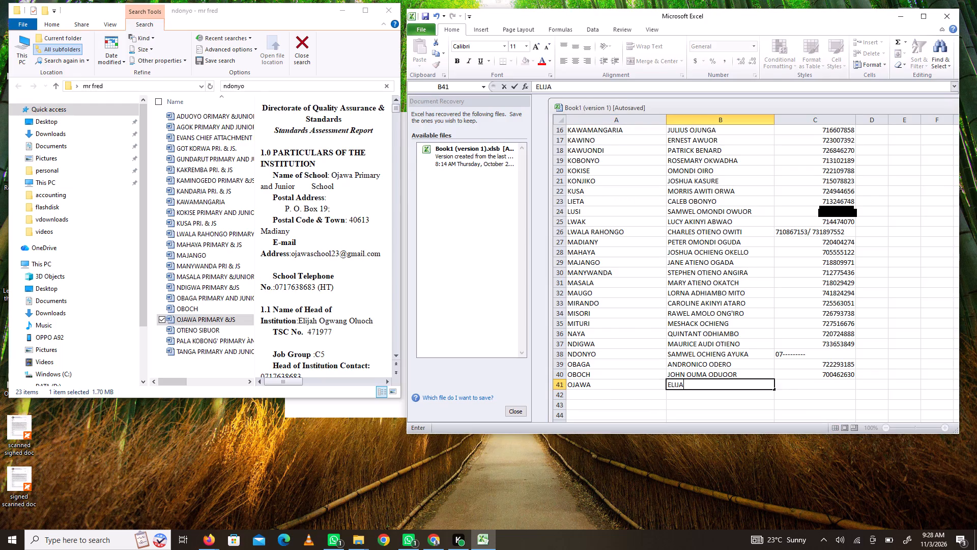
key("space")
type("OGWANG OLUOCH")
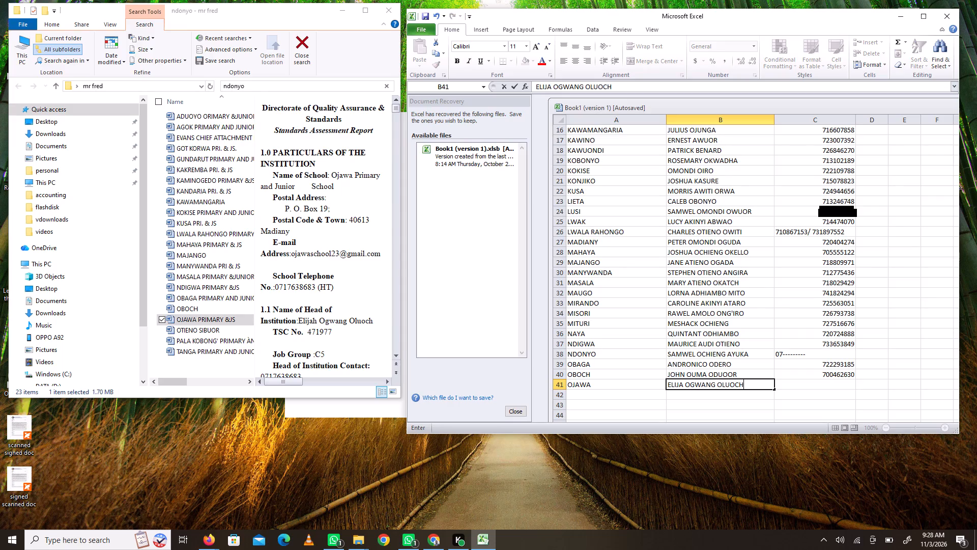
Enter the head of institution's contact number from the Ojawa document in column C of the OJAWA row.
left_click(811, 387)
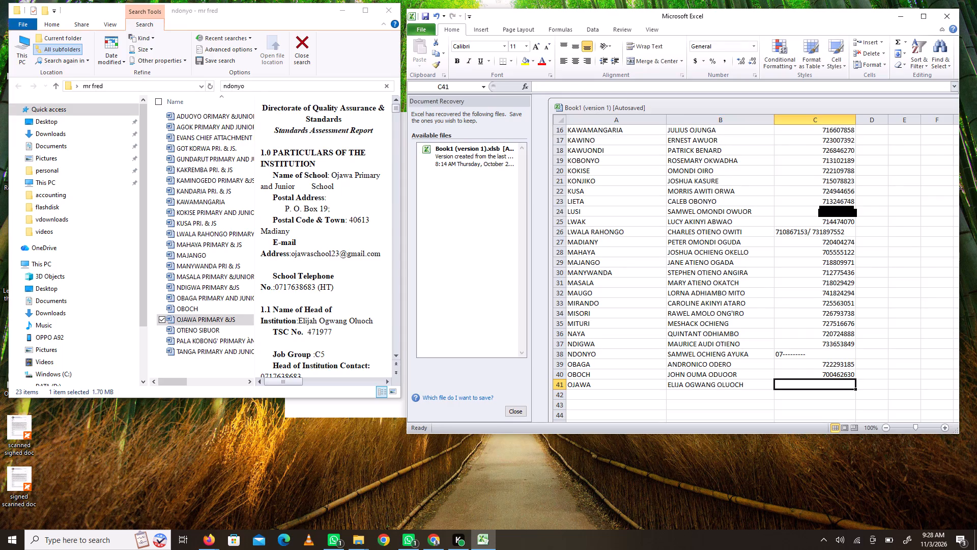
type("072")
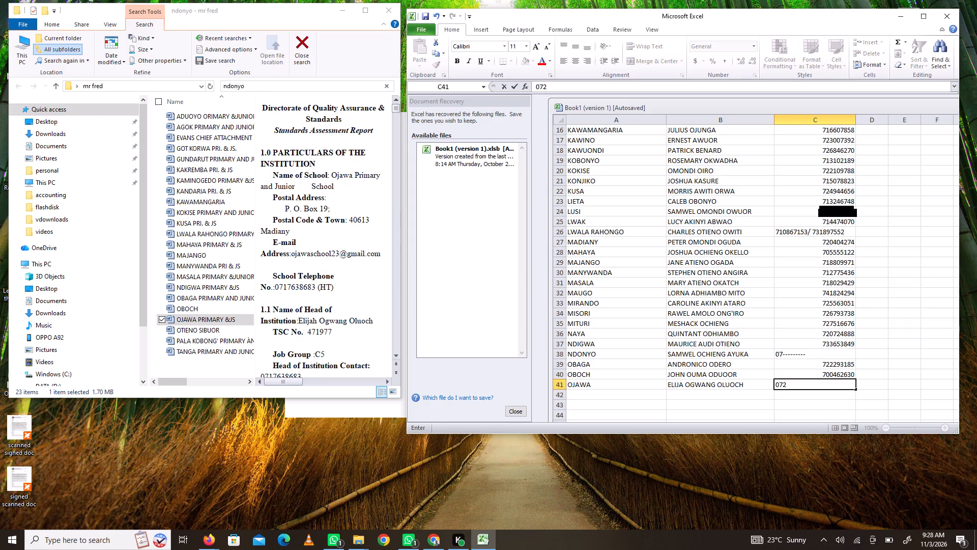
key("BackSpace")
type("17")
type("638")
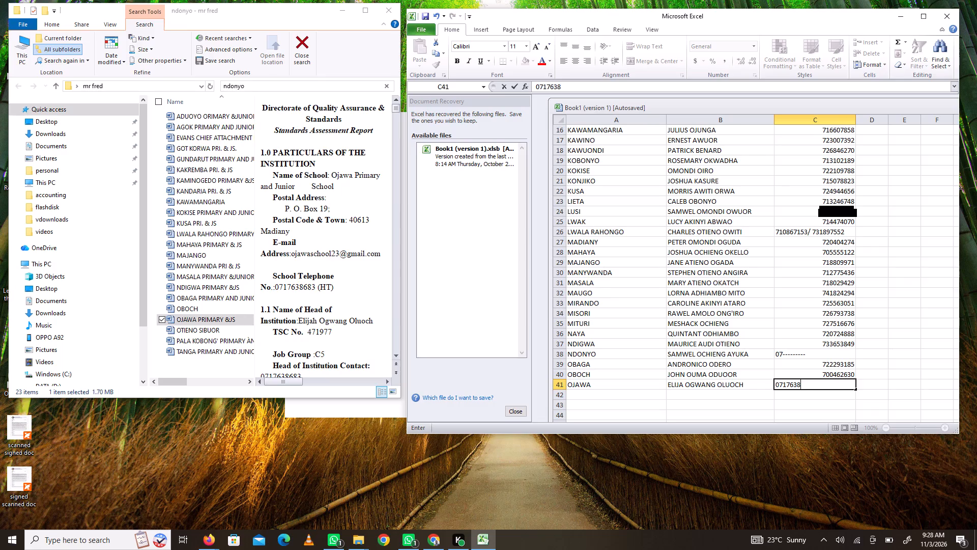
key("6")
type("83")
left_click(601, 397)
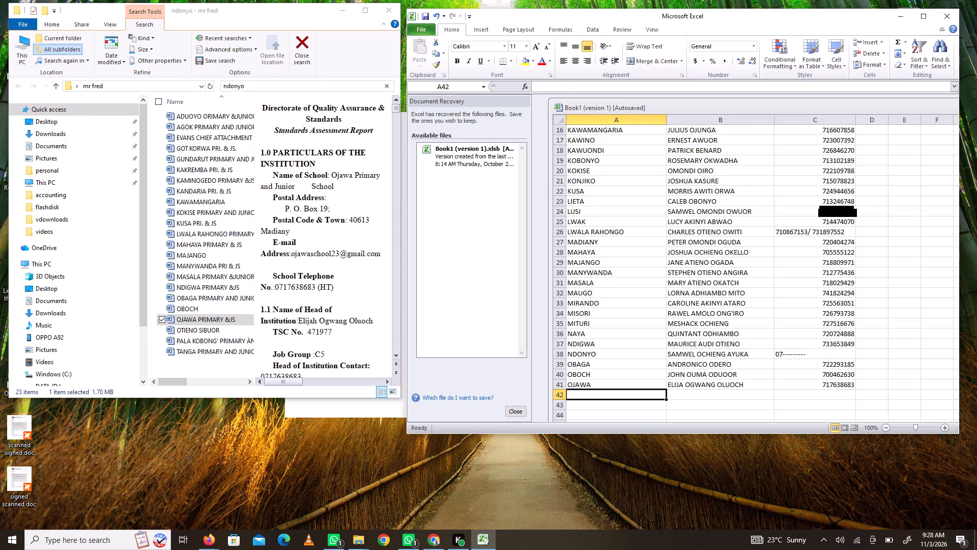
left_click(208, 331)
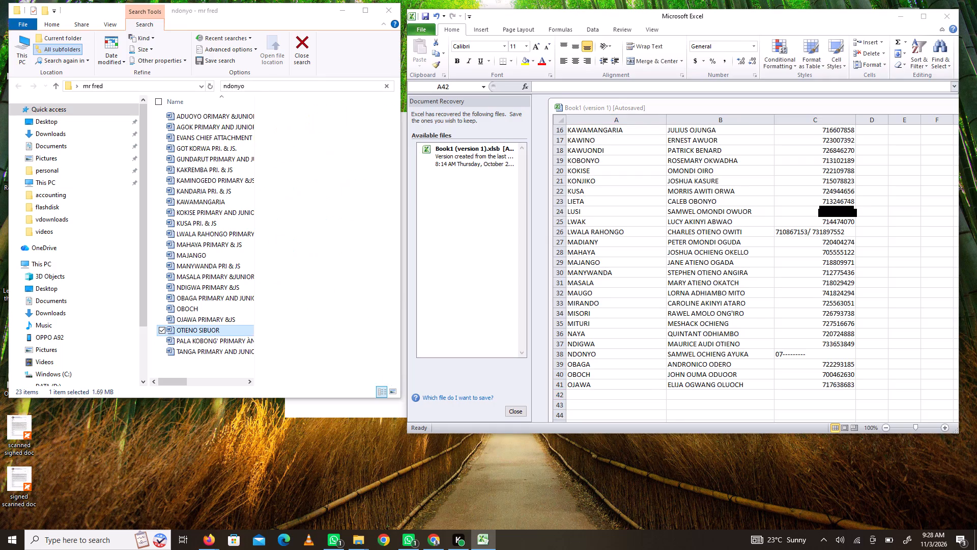
left_click(574, 391)
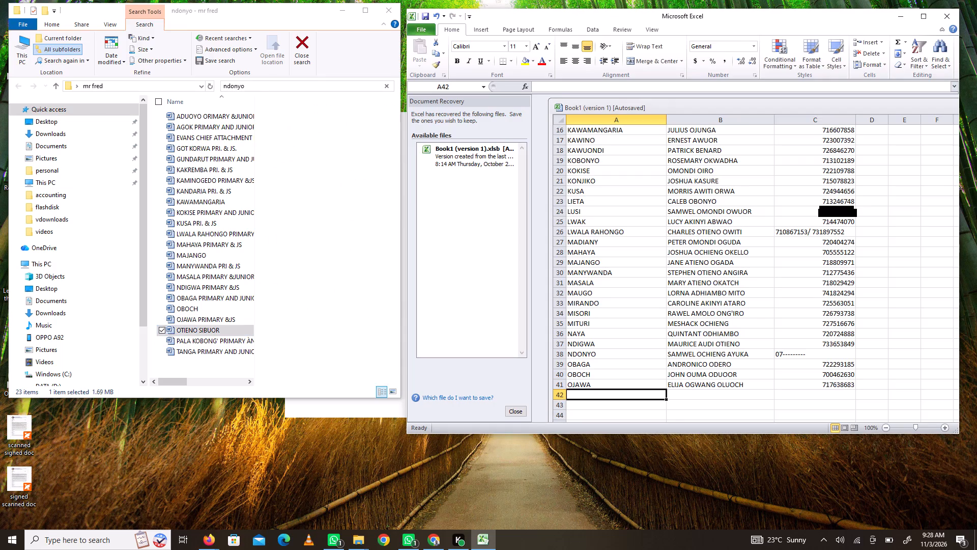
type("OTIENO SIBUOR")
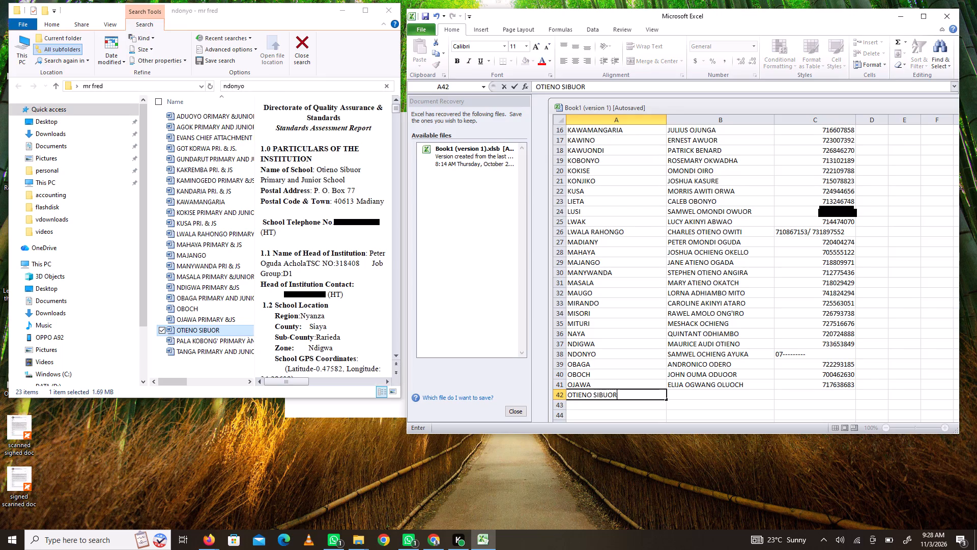
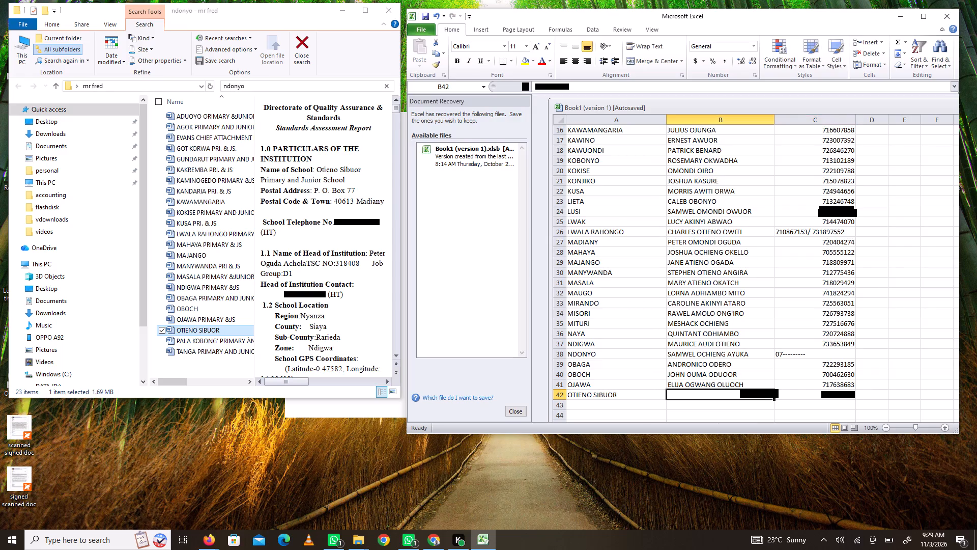
key("BackSpace")
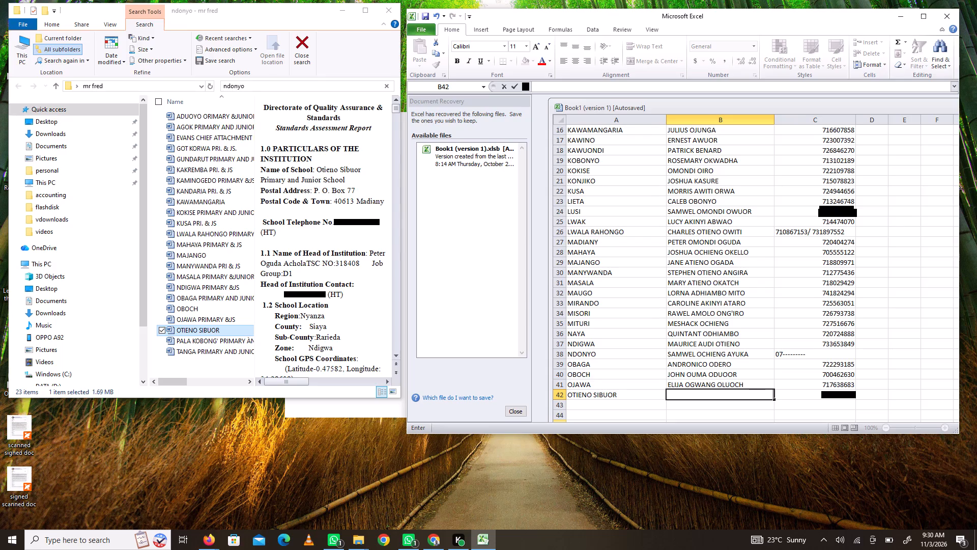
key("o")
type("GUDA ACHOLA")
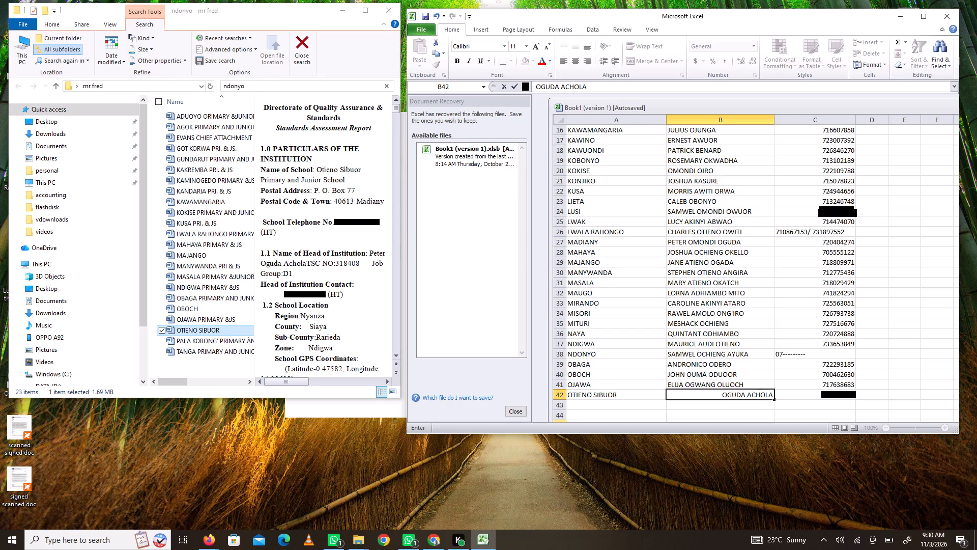
left_click(237, 340)
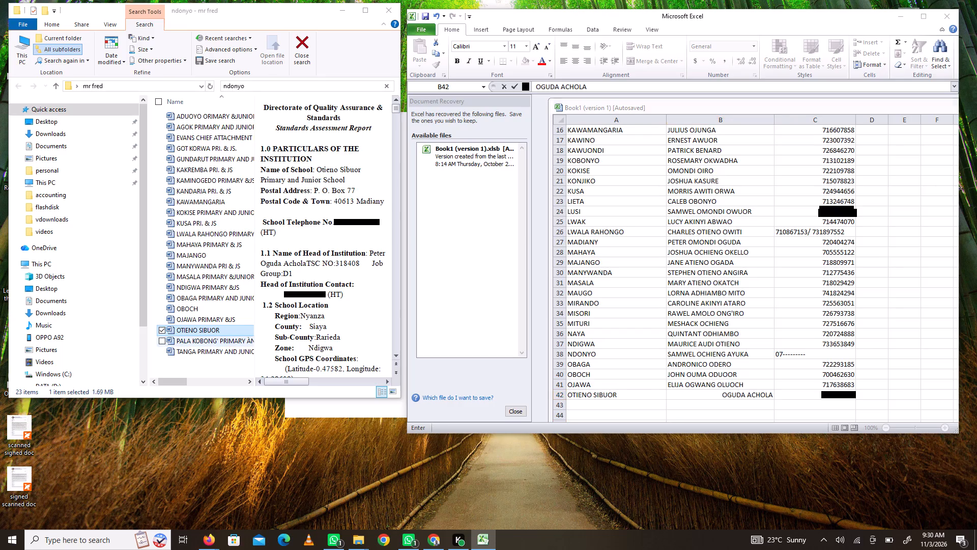
left_click(578, 404)
left_click(578, 404)
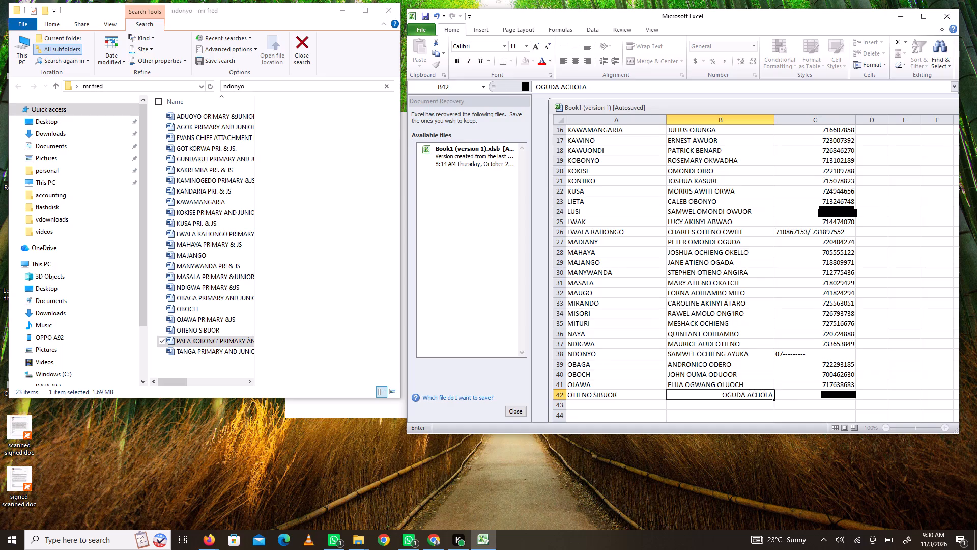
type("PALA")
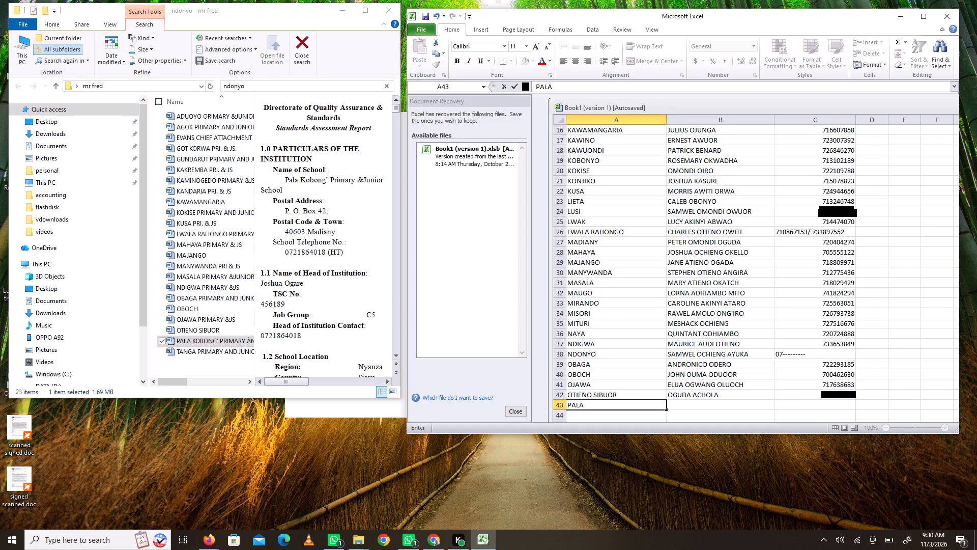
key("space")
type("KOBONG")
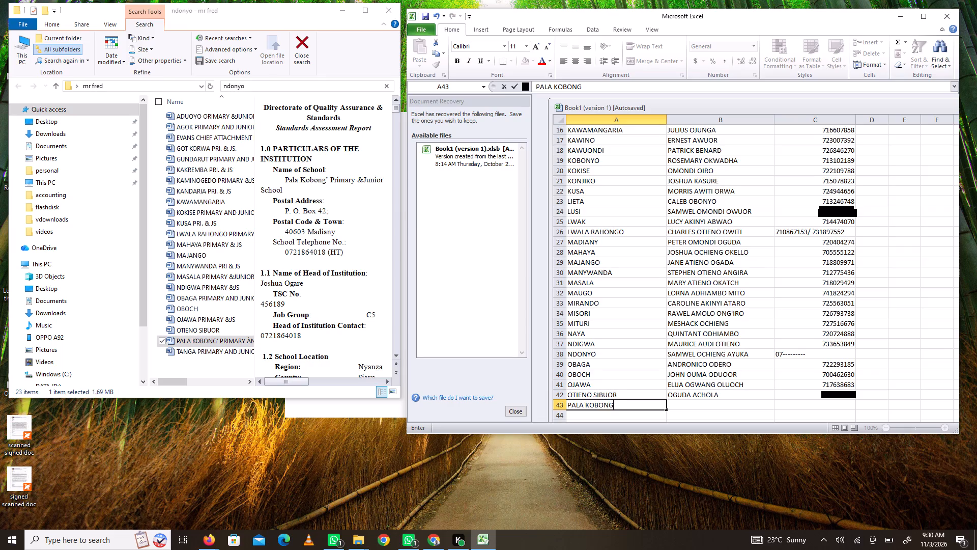
left_click(688, 406)
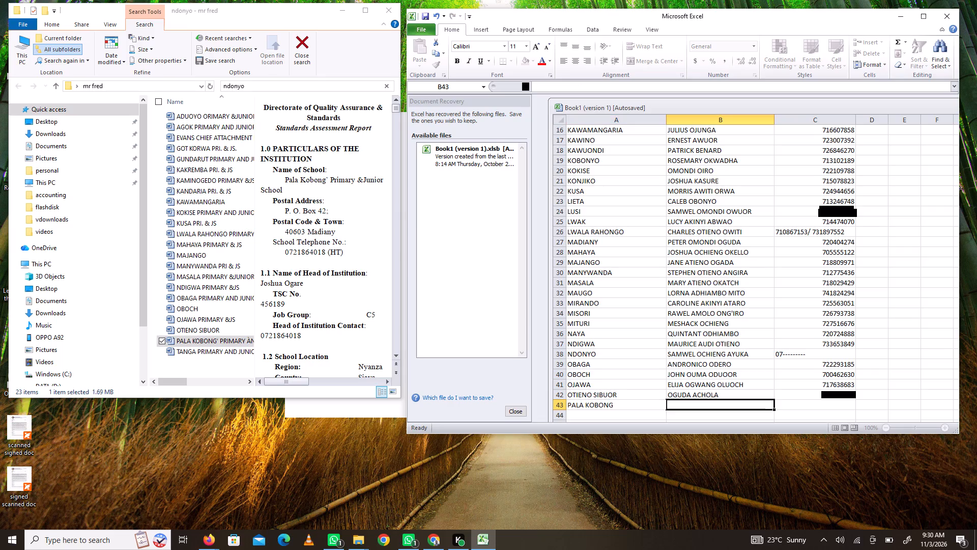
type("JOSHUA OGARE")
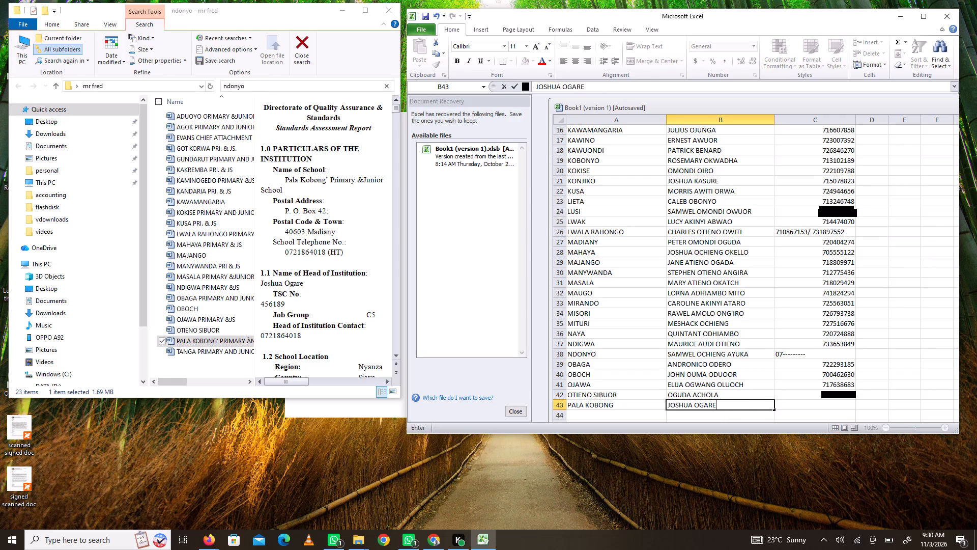
Enter the head of institution's contact number from the Pala Kobong' document in column C of the PALA KOBONG row.
left_click(810, 405)
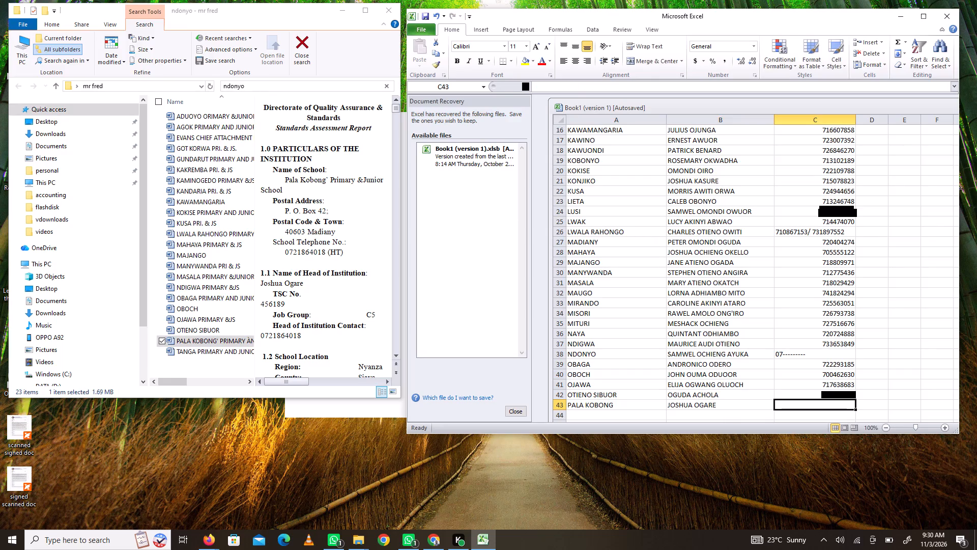
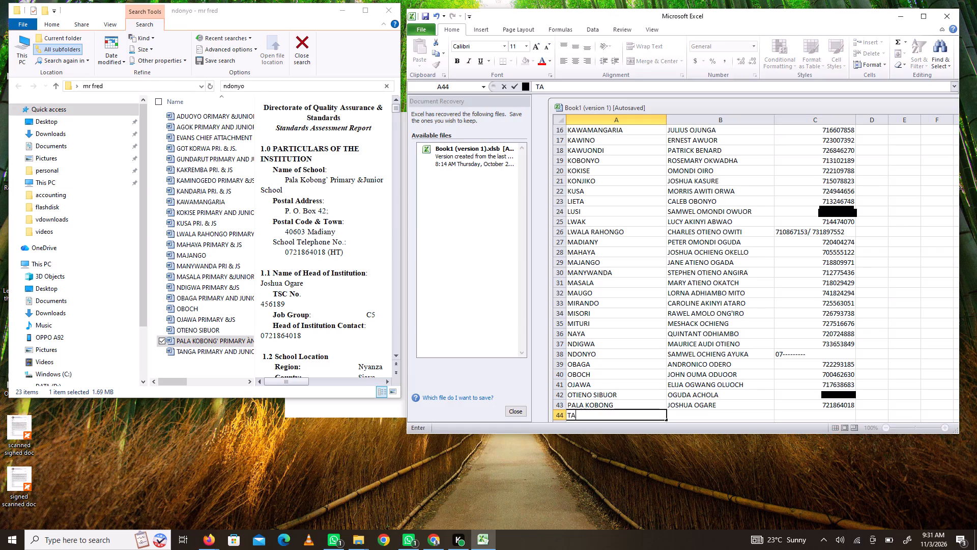
Using the Tanga document in the mr fred folder, add TANGA in row 44 with its head's full name in capitals.
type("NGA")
left_click(701, 415)
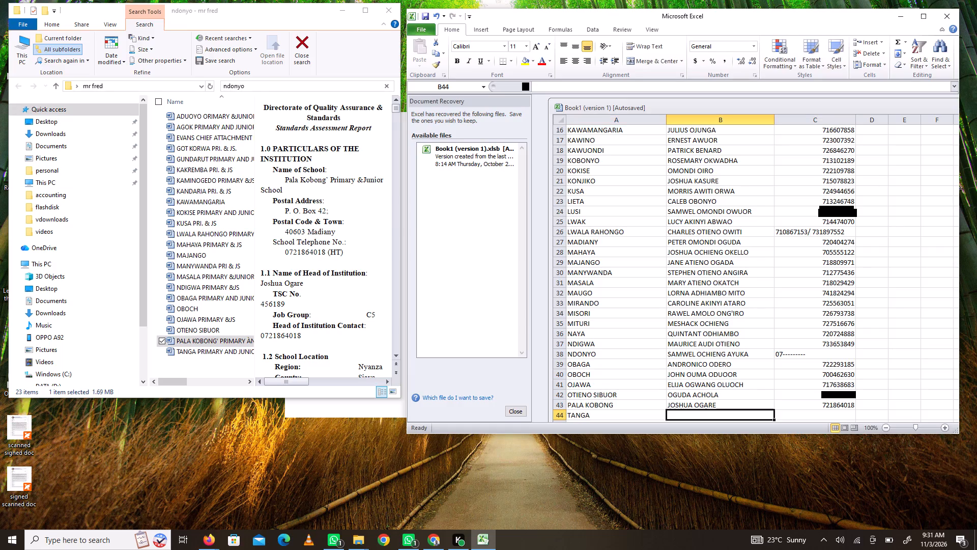
left_click(220, 355)
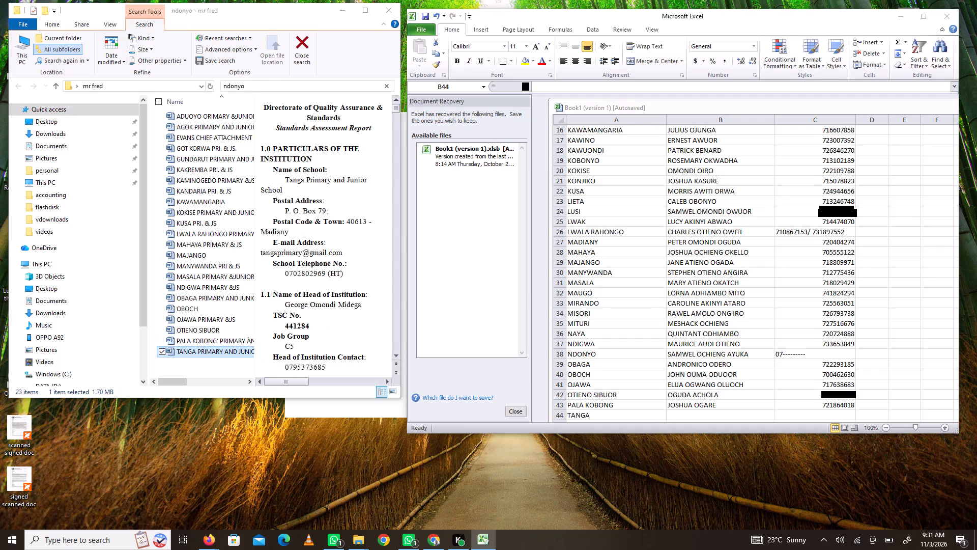
left_click(681, 414)
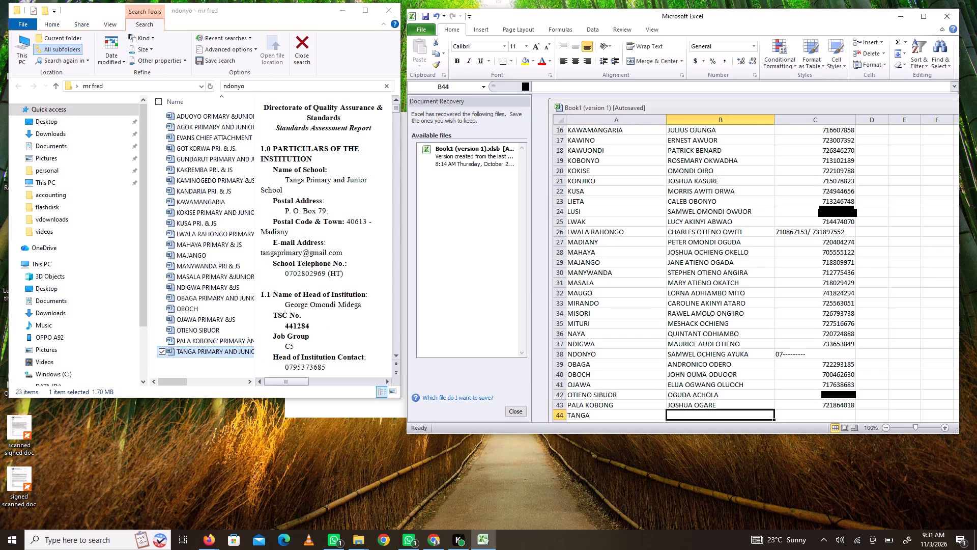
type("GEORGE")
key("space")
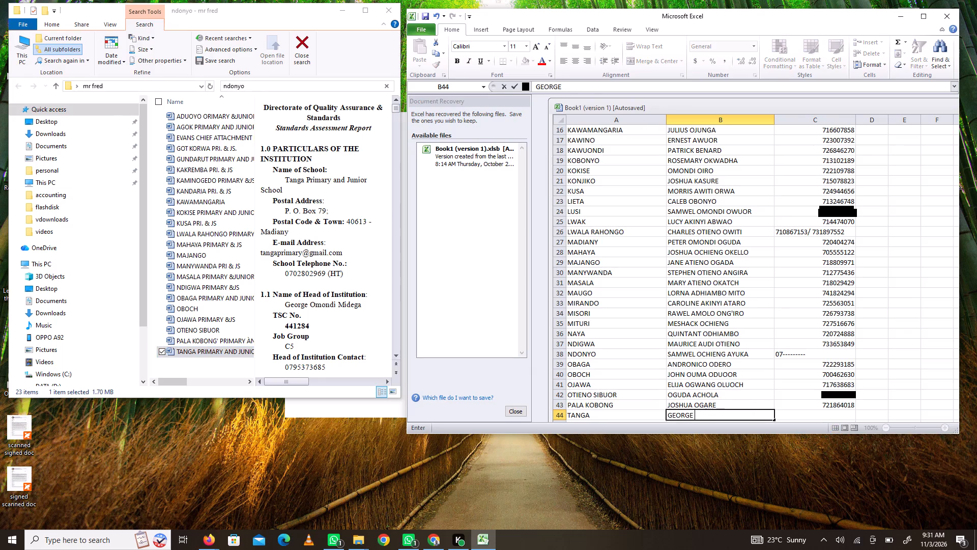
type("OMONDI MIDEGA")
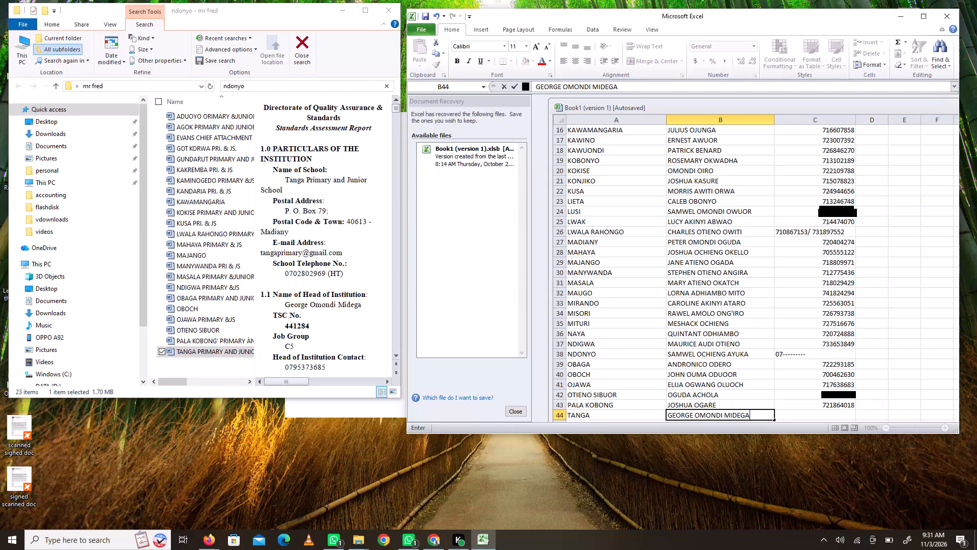
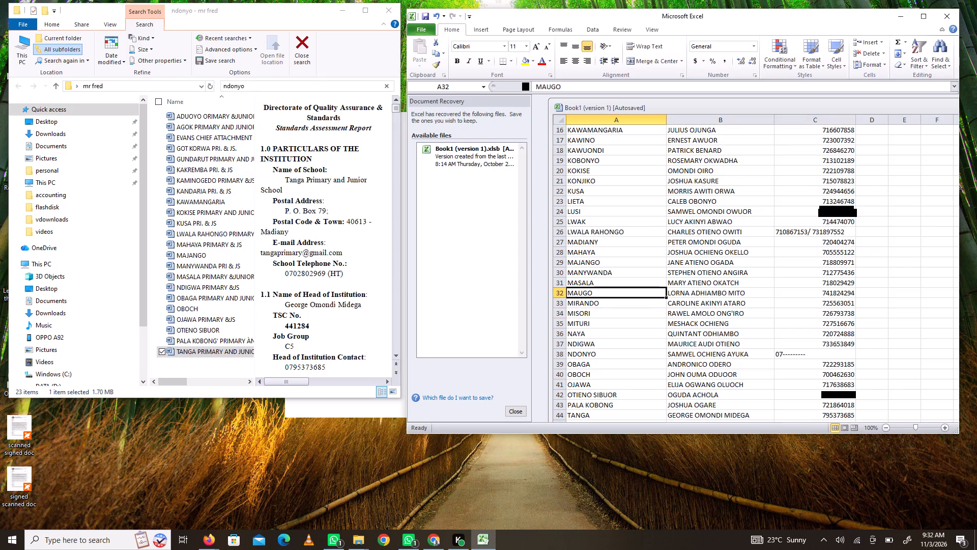
Review the school contact entries upward from MAUGO in row 32 to ATEMO PRI in row 4.
key("Up")
key("Up")
key("Up")
key("Up")
key("Up")
key("Up")
key("Up")
key("Up")
key("Up")
key("Up")
key("Up")
key("Up")
key("Up")
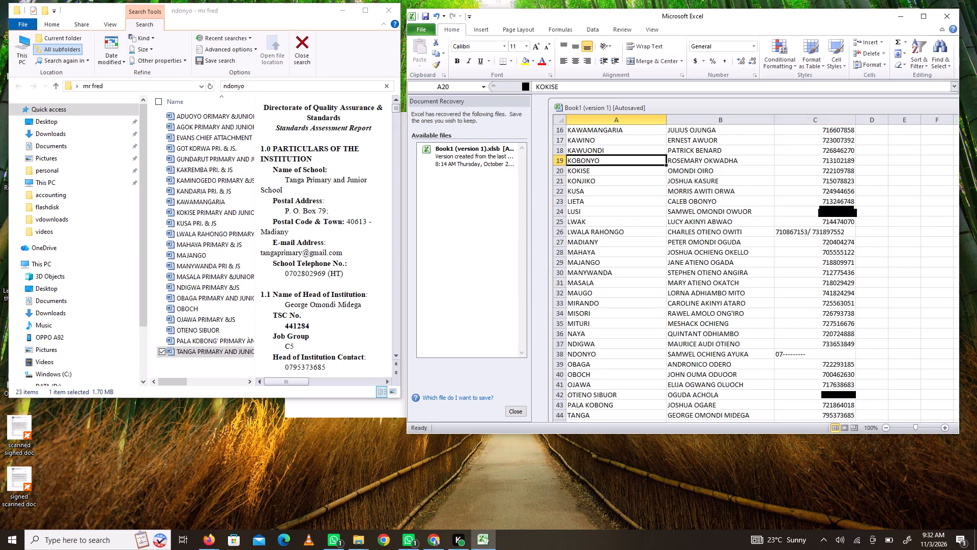
key("Up")
key("Up")
key("Up")
key("Up")
key("Up")
key("Up")
key("Up")
key("Up")
key("Up")
key("Up")
key("Up")
key("Up")
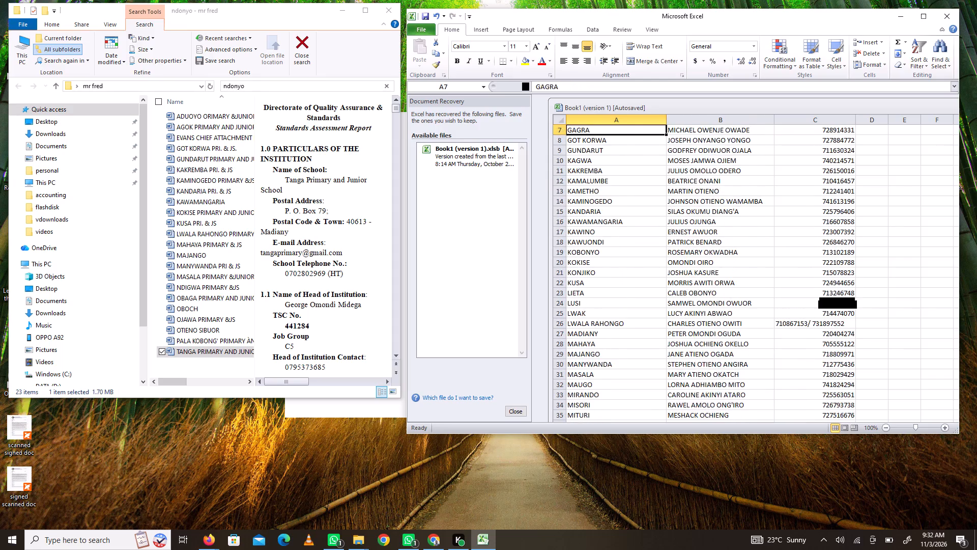
key("Up")
key("Up")
key("Up")
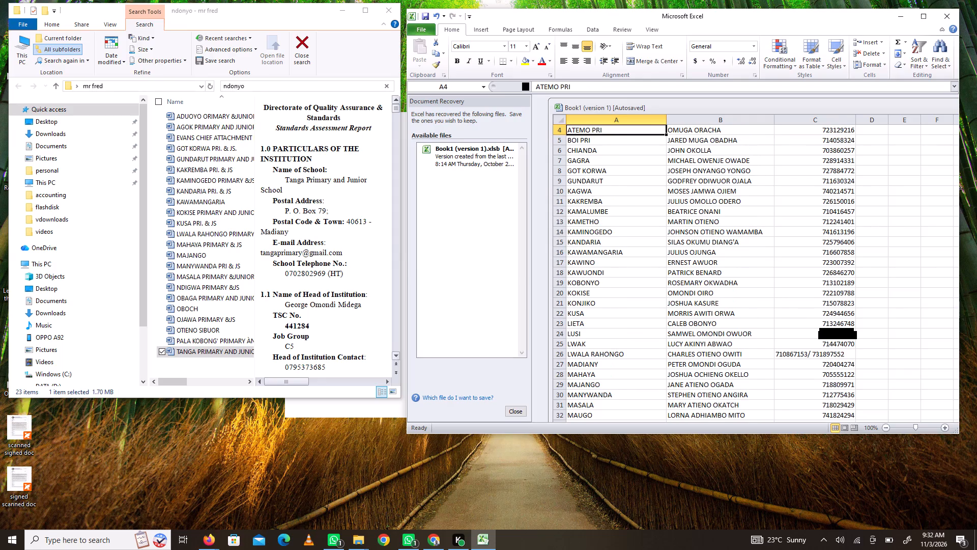
Look further down the Tanga document's preview in the mr fred folder and clear the file selection.
left_click_drag(396, 111, 397, 117)
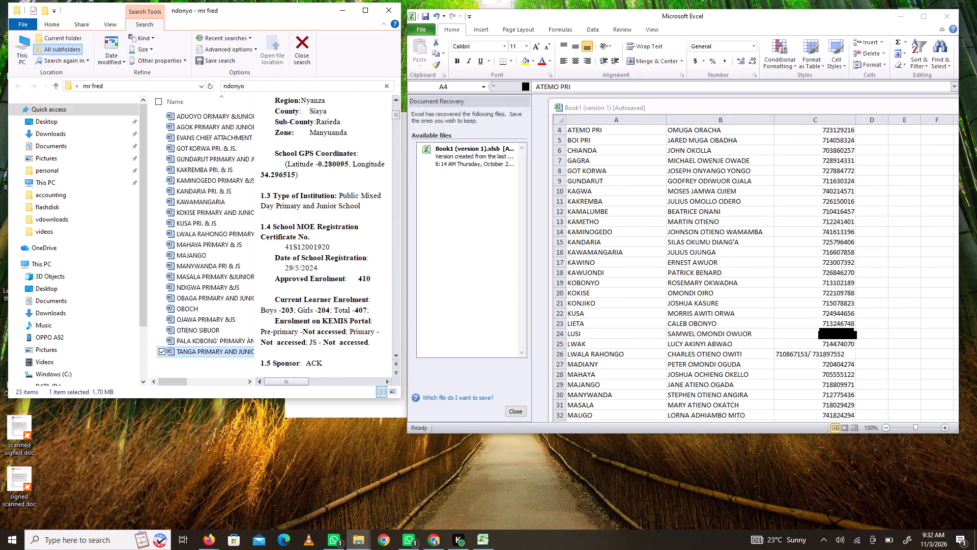
left_click(197, 365)
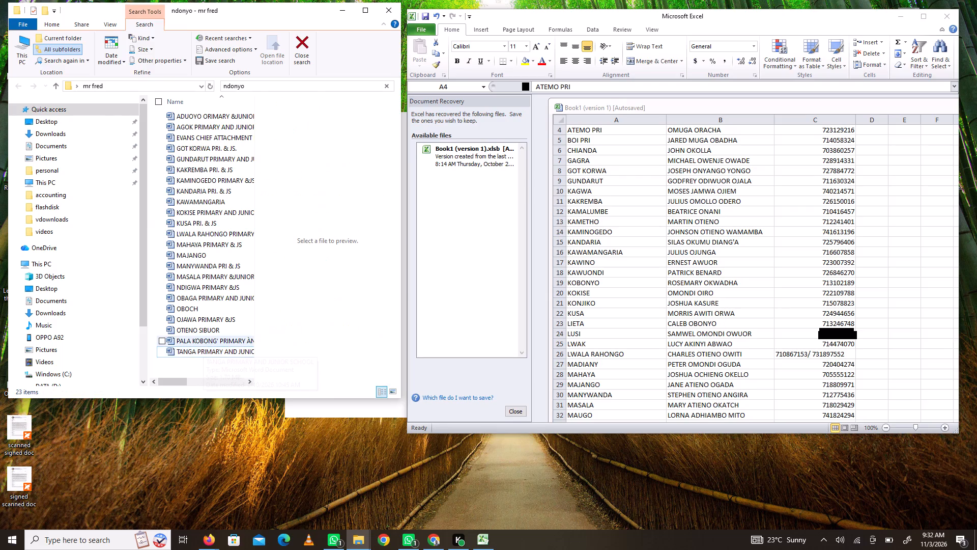
Check the whole contact list from the SCH, HOI and CONT header row down to the TANGA row.
left_click(880, 208)
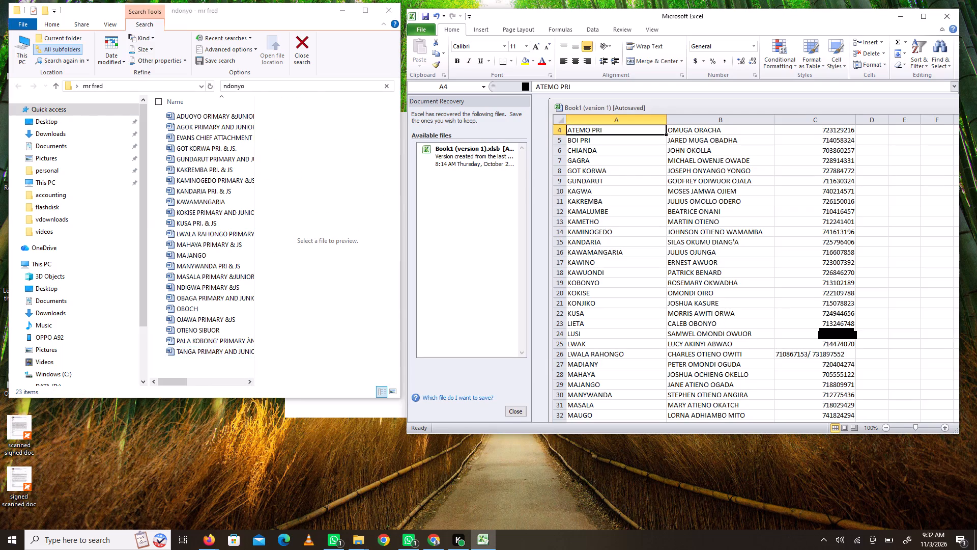
left_click(773, 239)
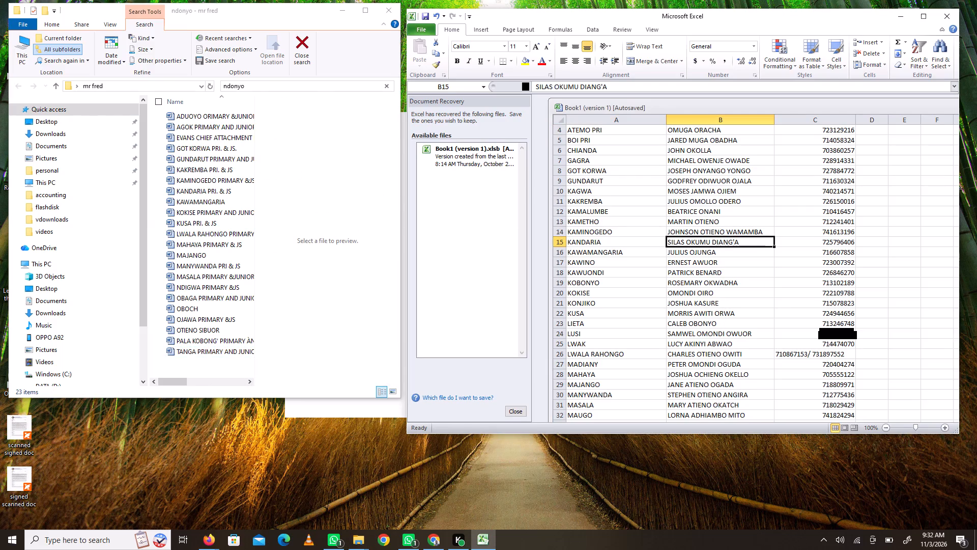
scroll(902, 216, "up", 3)
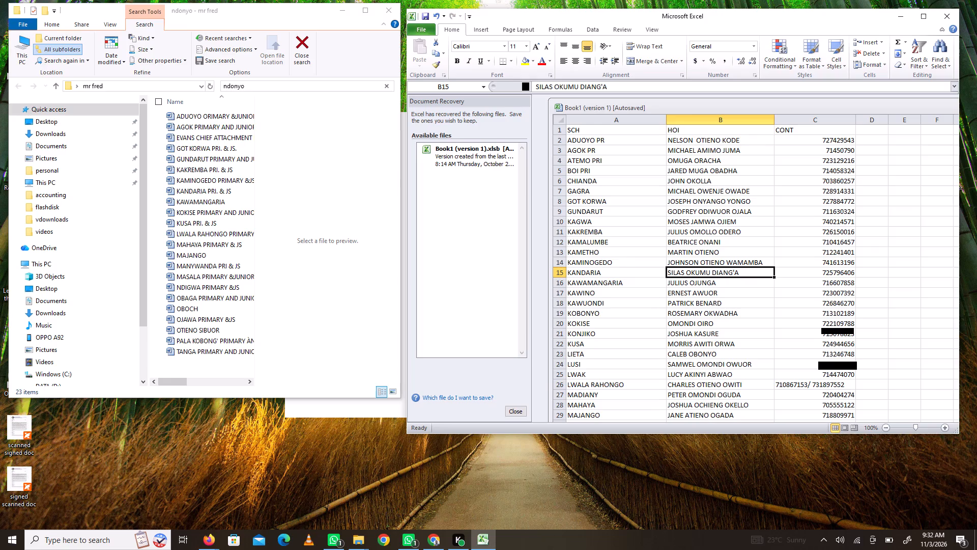
scroll(902, 216, "up", 6)
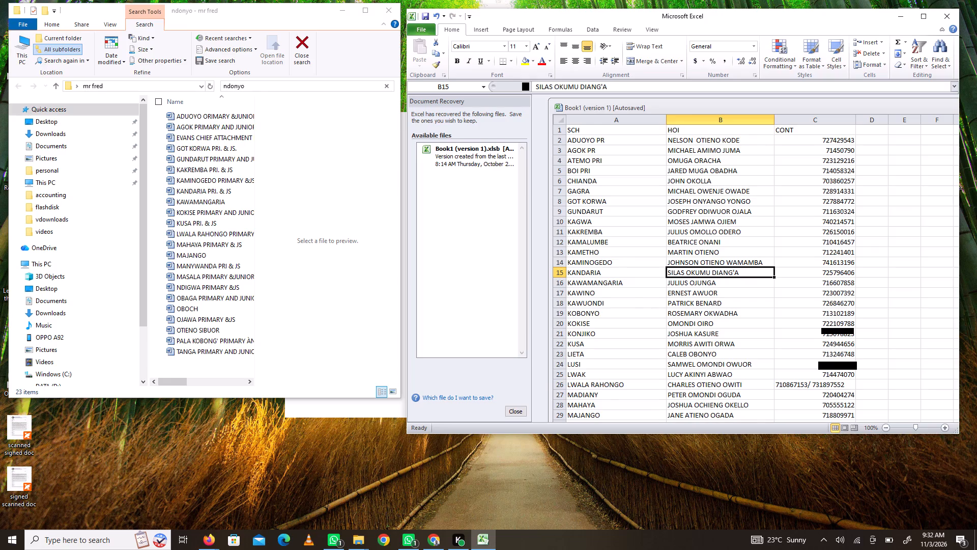
scroll(902, 216, "down", 2)
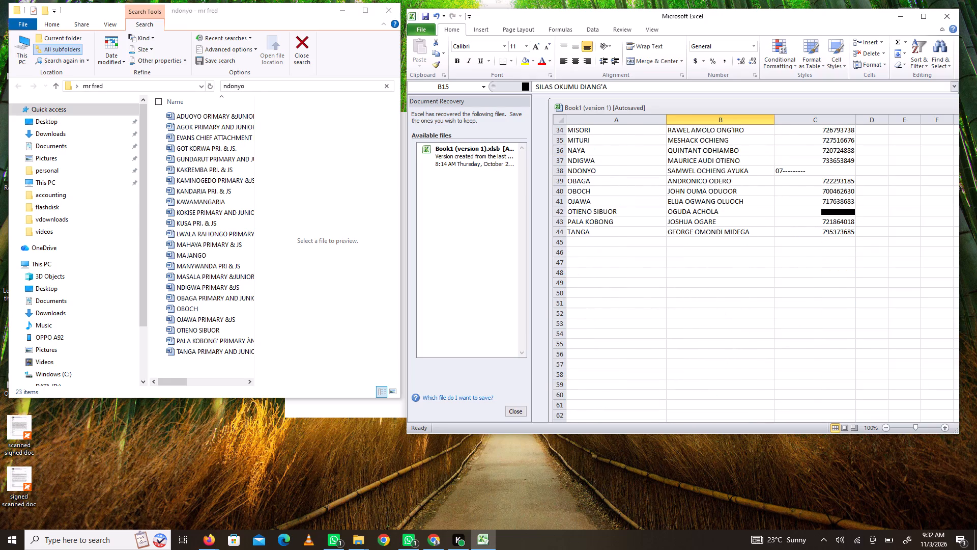
scroll(902, 216, "down", 1)
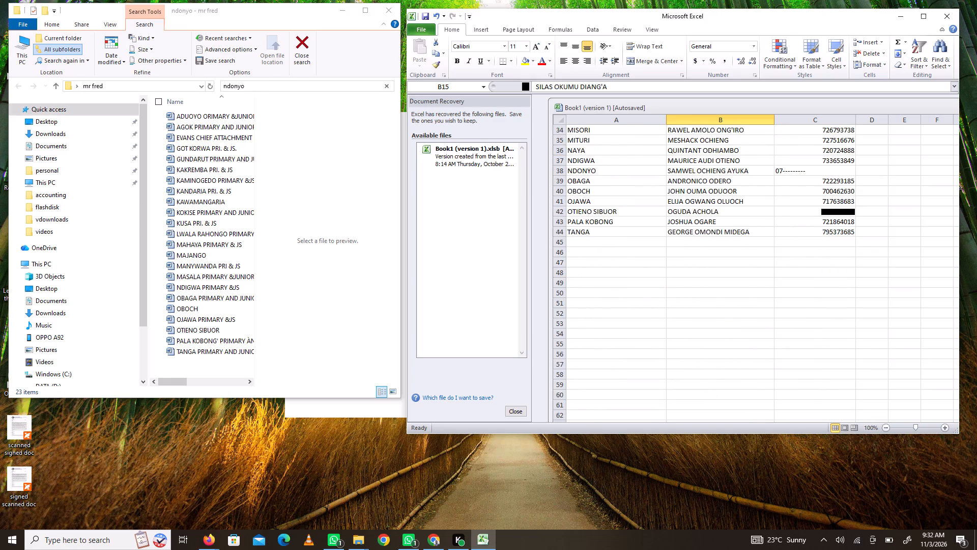
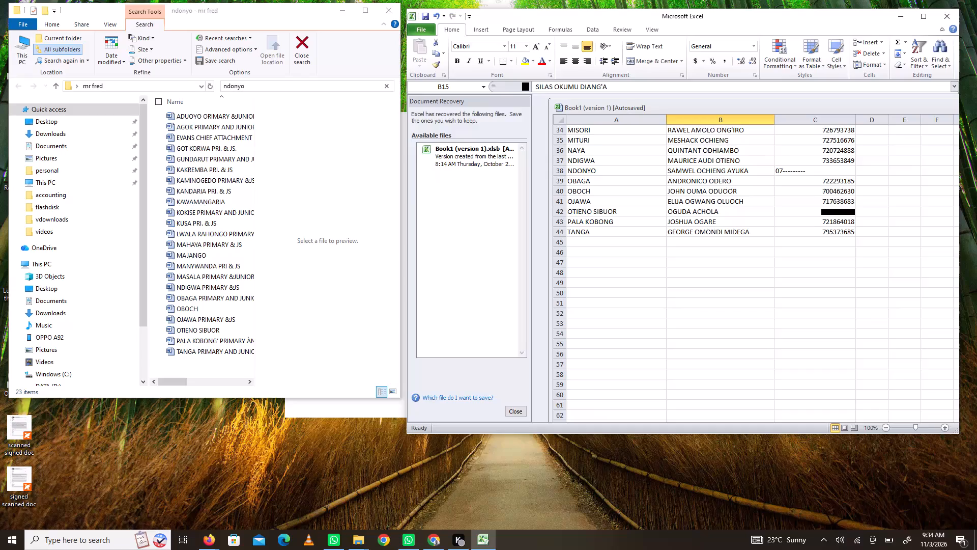
Save the recovered contact list workbook in the Documents folder as Book1 (Autosaved), in Excel Workbook format.
left_click(789, 233)
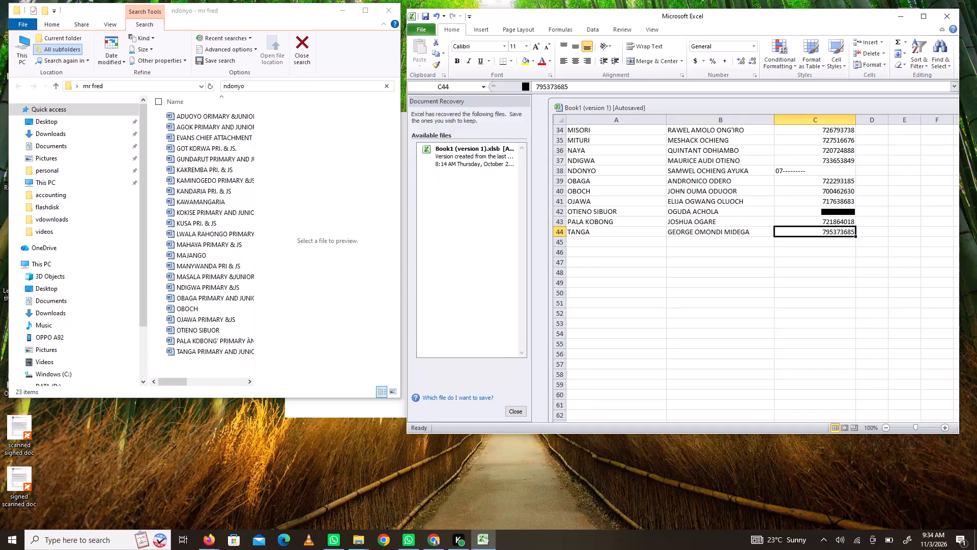
key("ctrl+s")
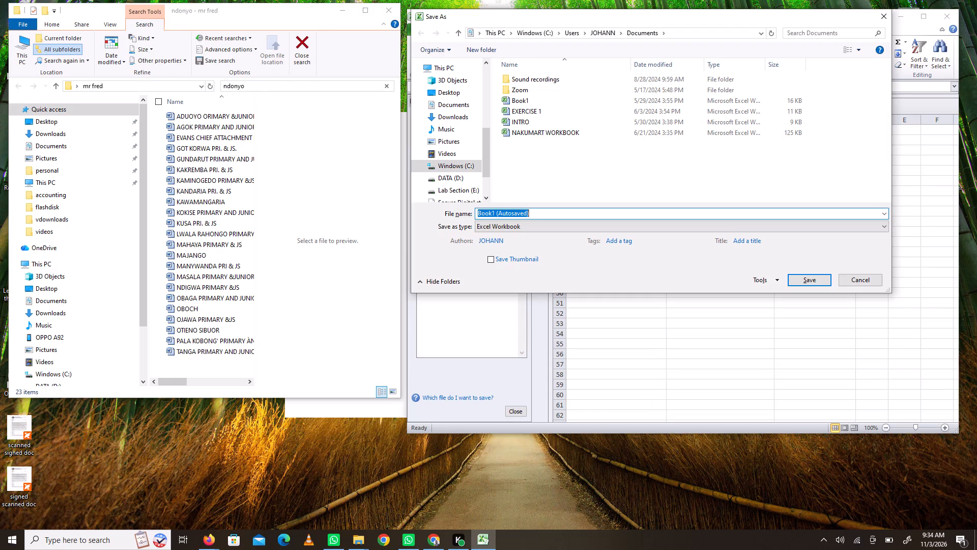
left_click(811, 285)
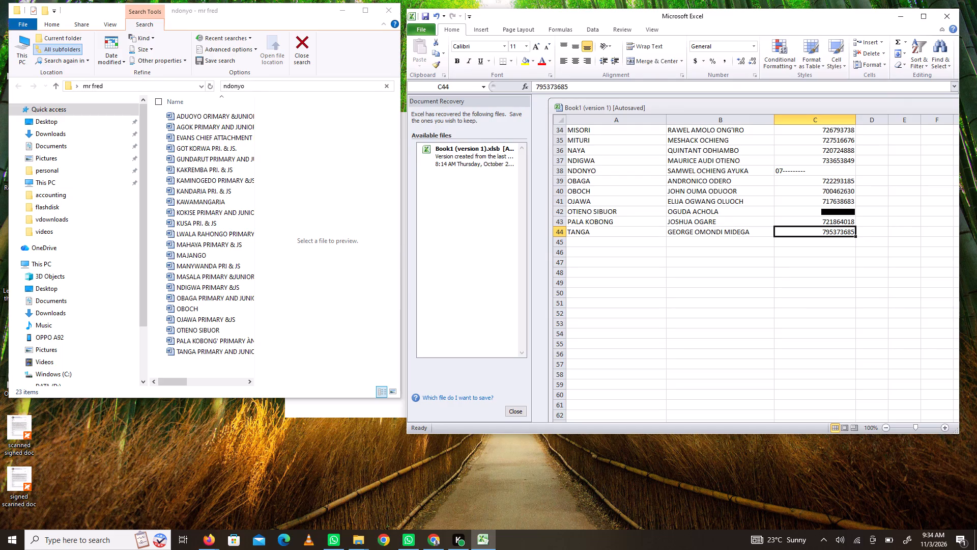
left_click(216, 141)
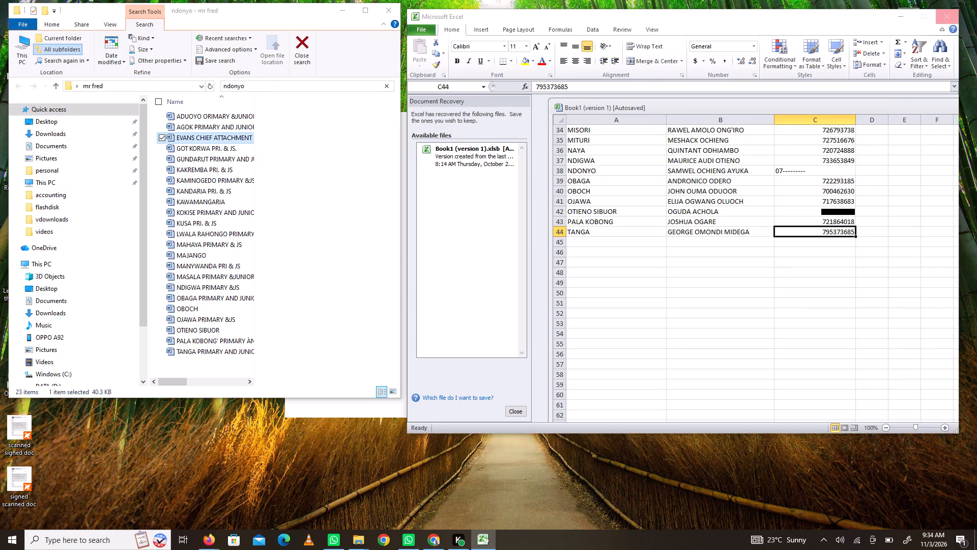
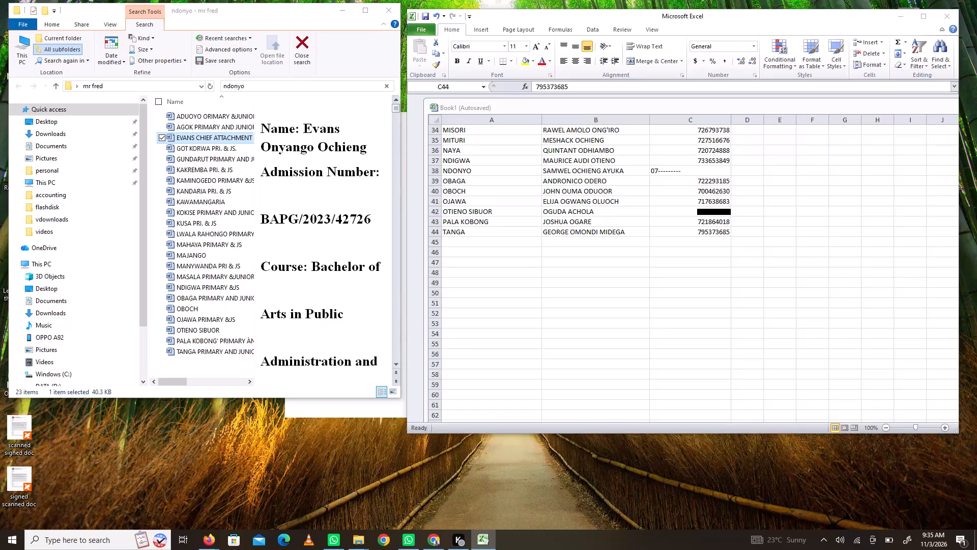
Close the mr fred folder window.
left_click(392, 15)
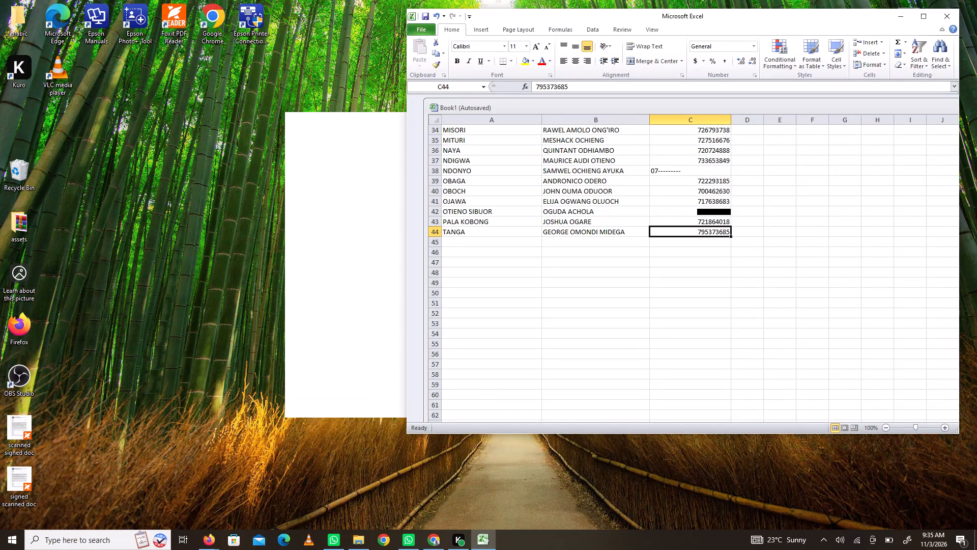